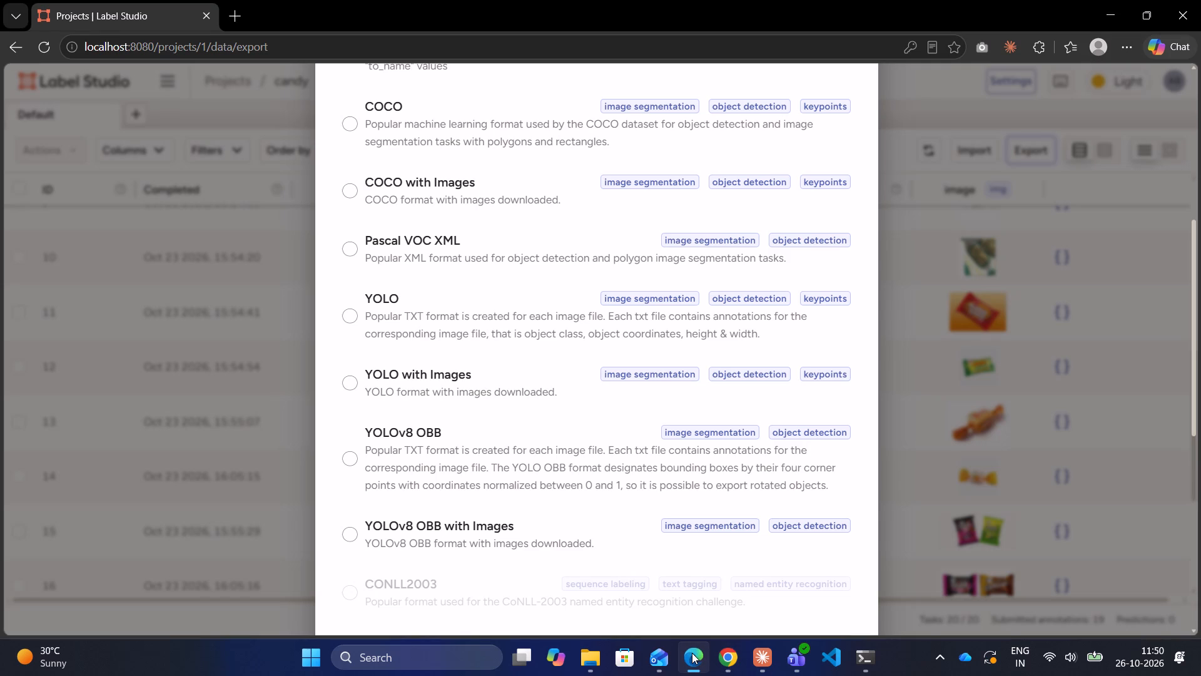
Close the export format dialog in the candy project without exporting.
{"action": "left_click", "coordinate": [1045, 396]}
{"action": "scroll", "coordinate": [846, 327], "scroll_direction": "up", "scroll_amount": 9}
{"action": "left_click", "coordinate": [846, 127]}
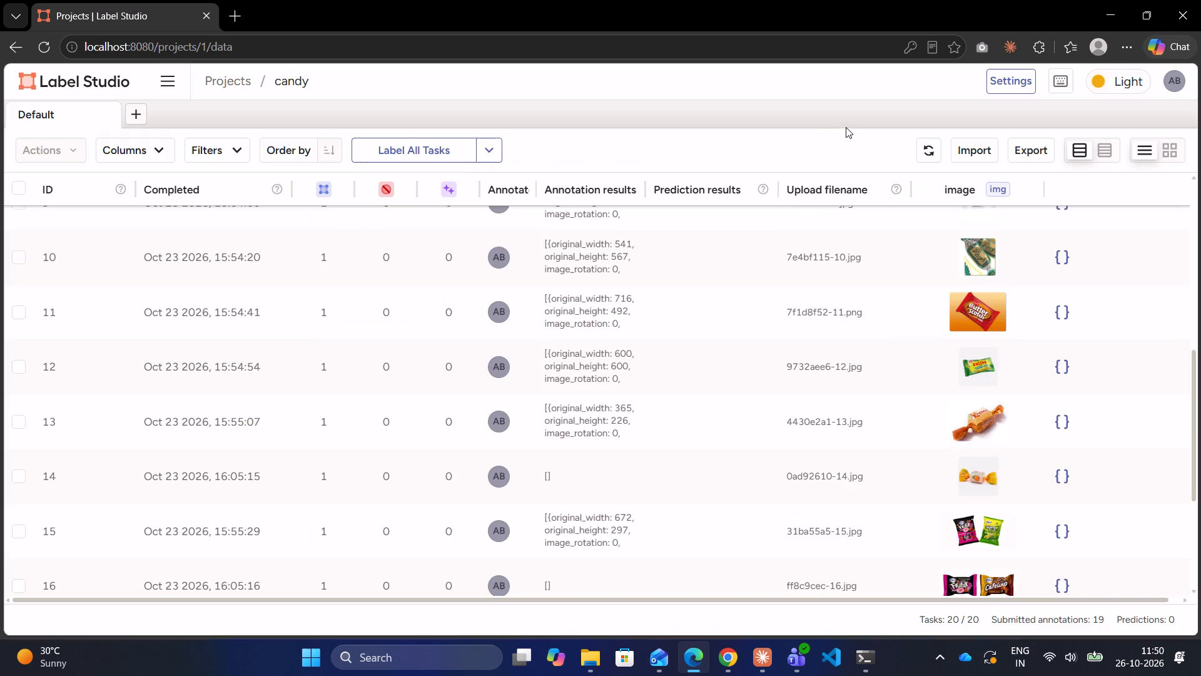
Switch to Chrome and watch the YOLO training video's dataset export part, pausing where the exported zip is renamed.
{"action": "left_click", "coordinate": [732, 658]}
{"action": "left_click", "coordinate": [670, 401]}
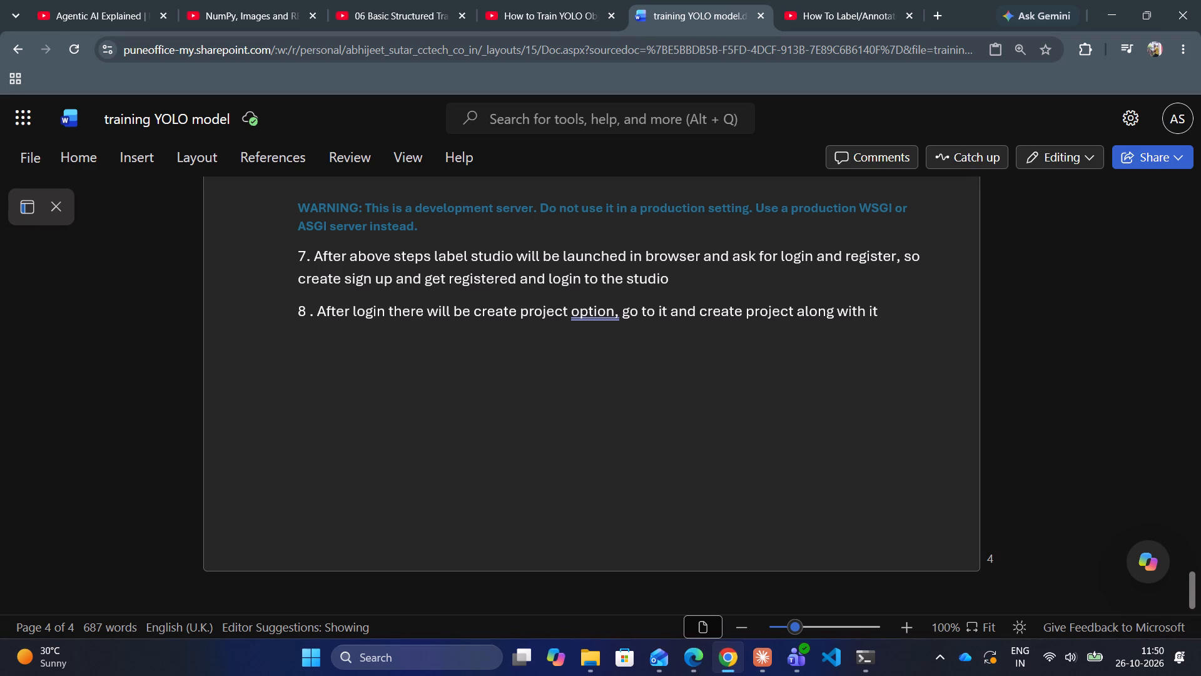
{"action": "left_click", "coordinate": [512, 0]}
{"action": "left_click", "coordinate": [522, 243]}
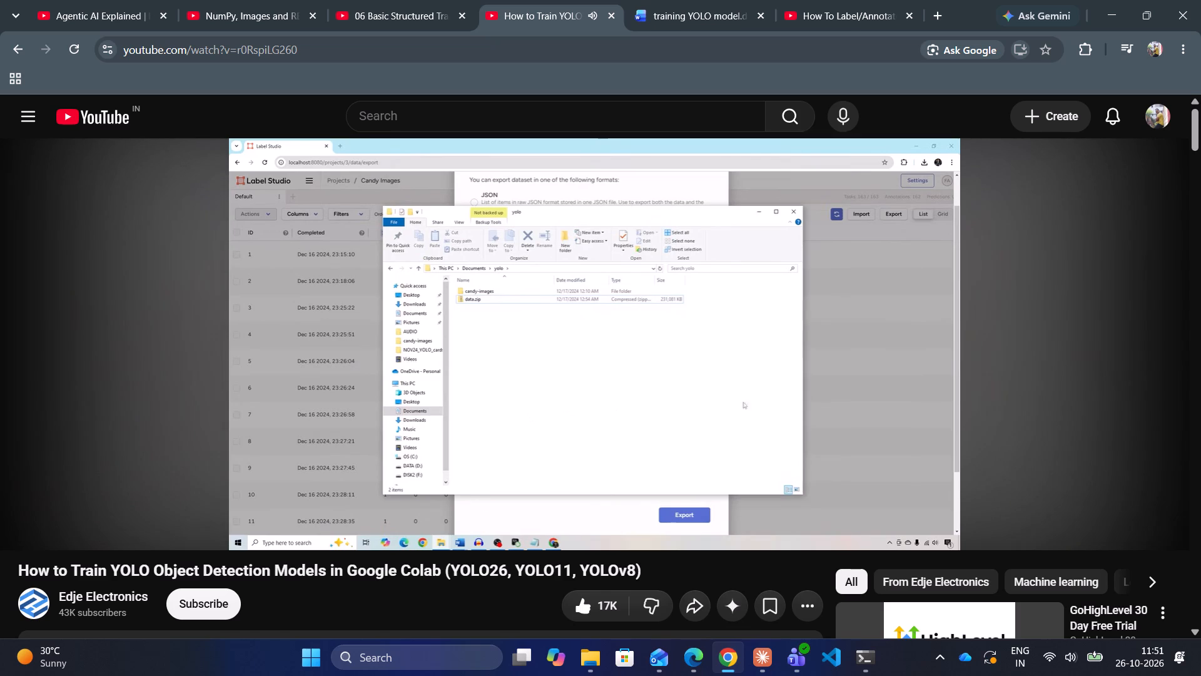
{"action": "left_click", "coordinate": [572, 325]}
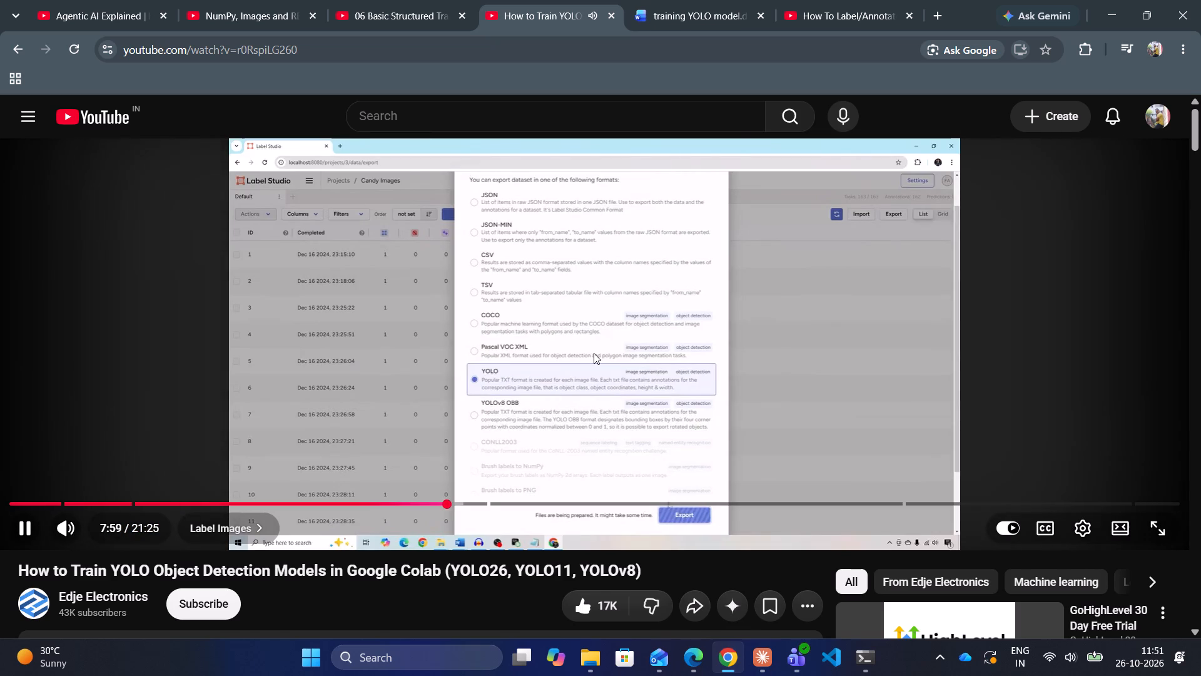
{"action": "key", "text": "Right"}
{"action": "key", "text": "Right"}
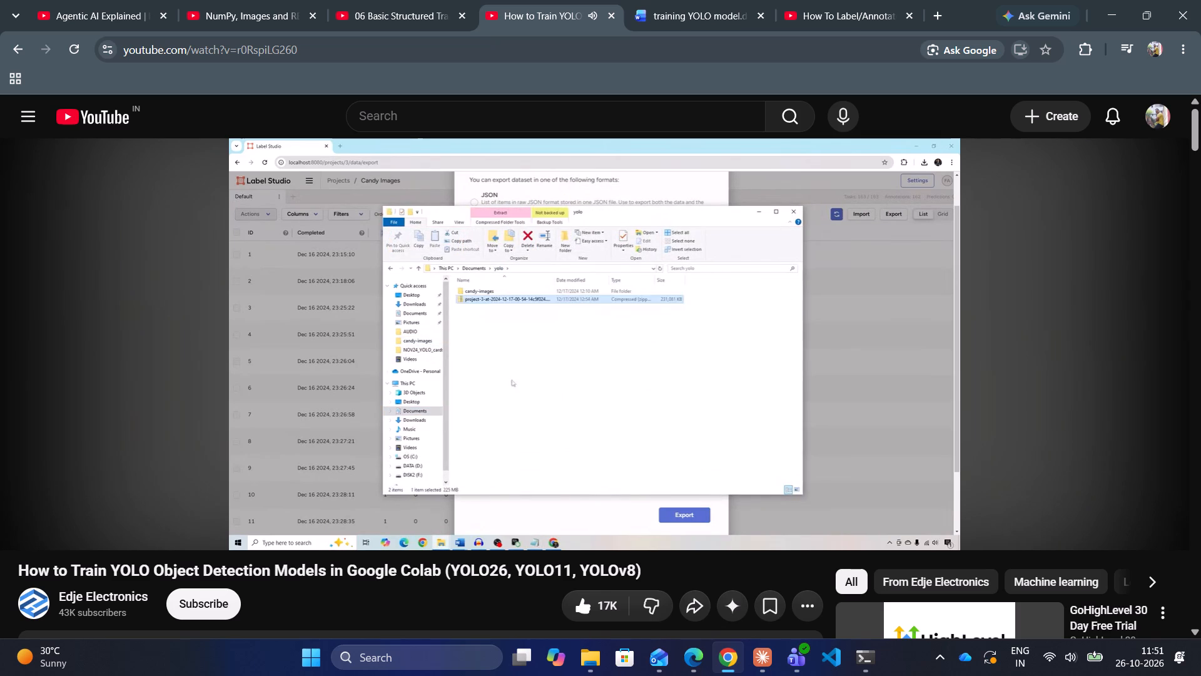
{"action": "left_click", "coordinate": [676, 339]}
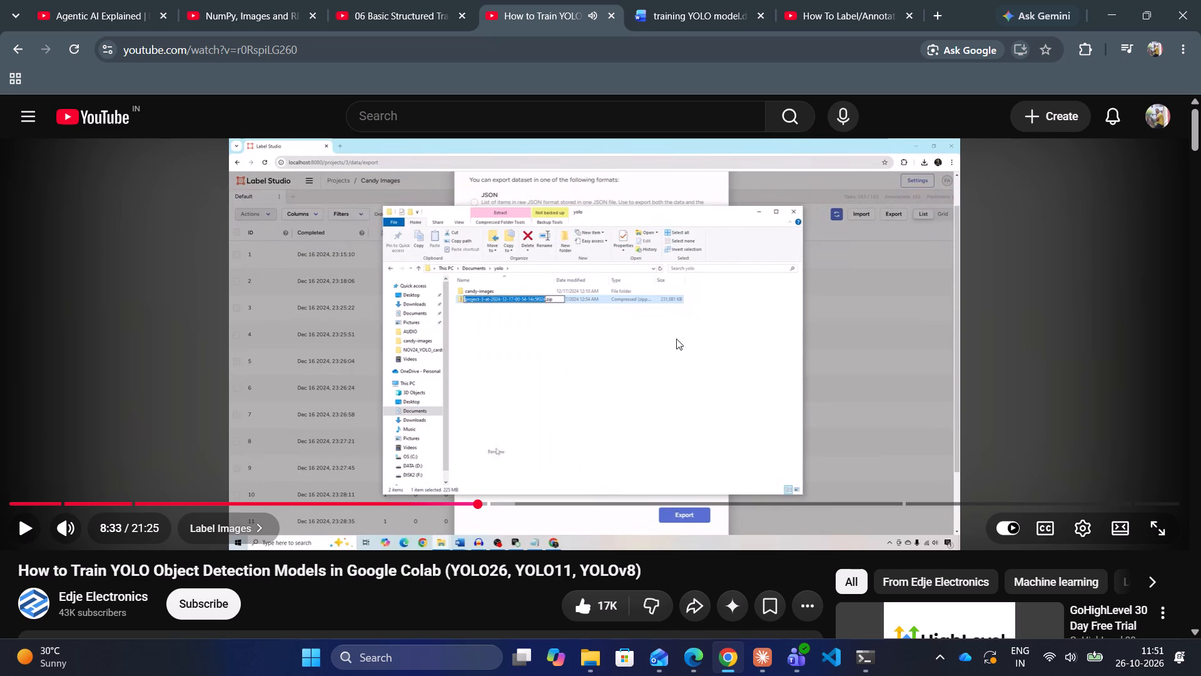
Check the exported project zip's contents in File Explorer and glance at the candy project in Edge.
{"action": "left_click", "coordinate": [595, 667]}
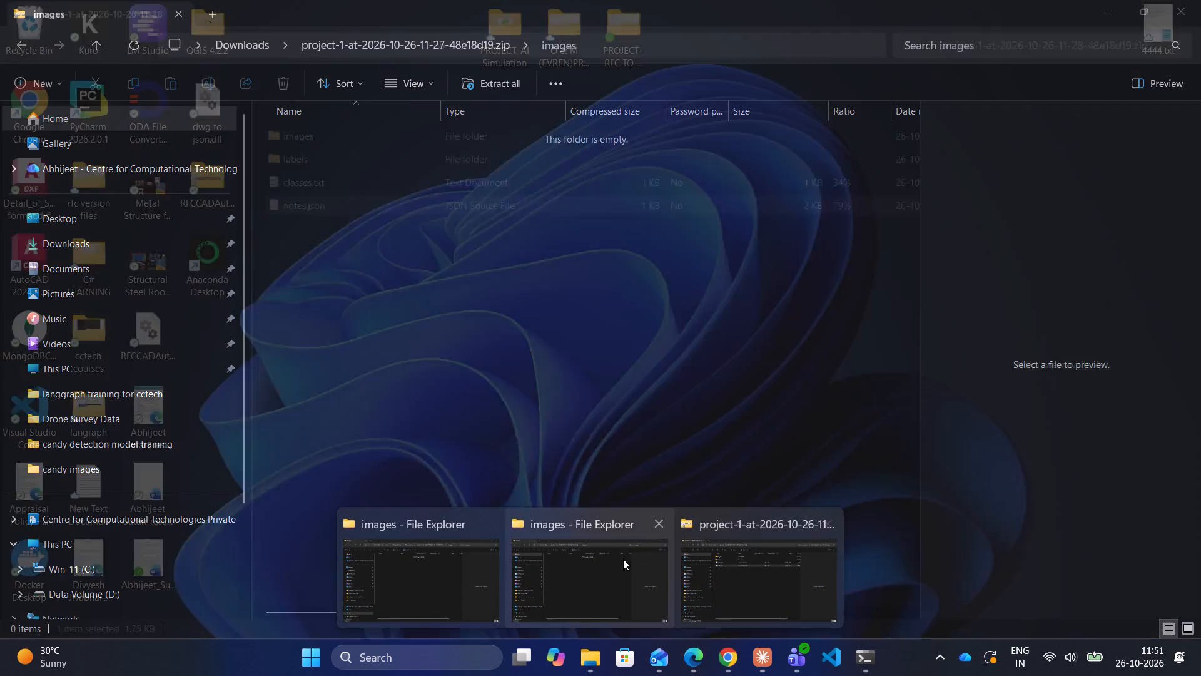
{"action": "left_click", "coordinate": [761, 575]}
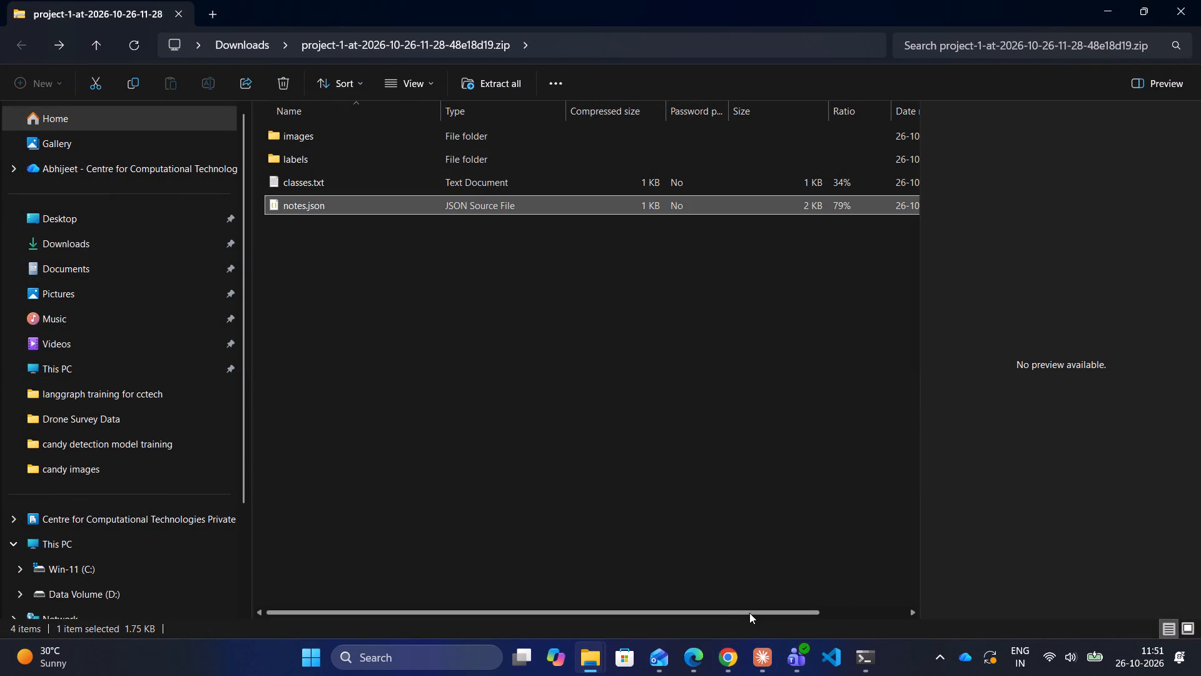
{"action": "left_click", "coordinate": [696, 660]}
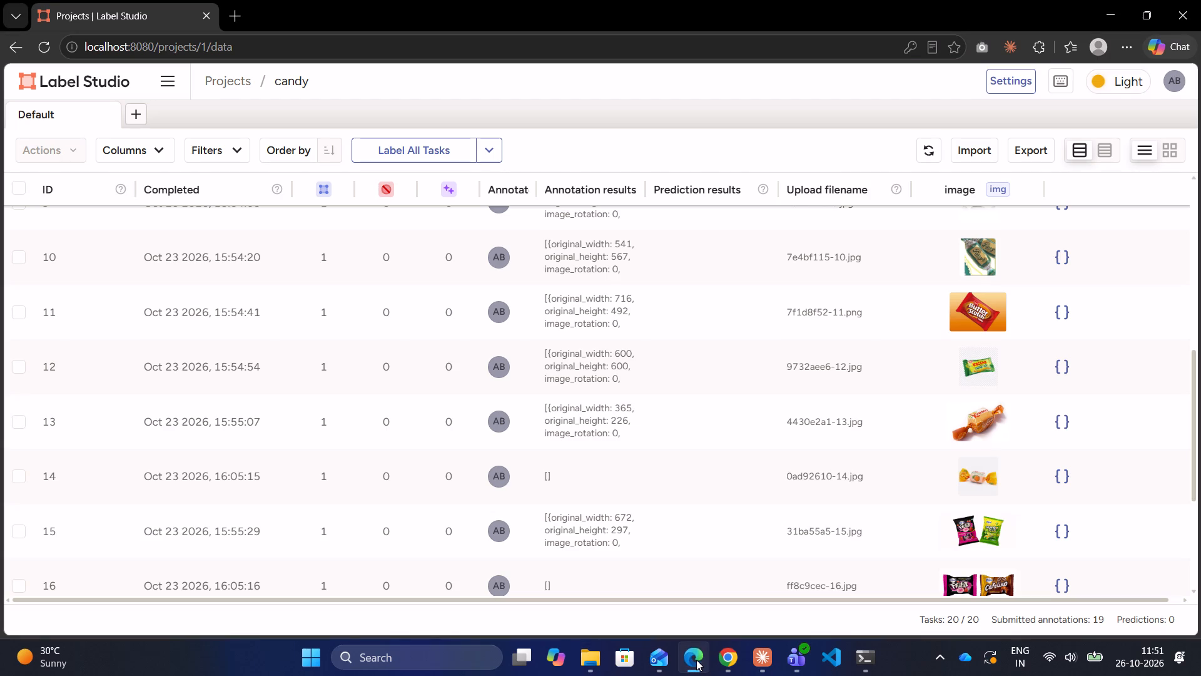
{"action": "left_click", "coordinate": [696, 660]}
In Chrome's "training YOLO model" document, start a dash bullet below instruction 8, leaving blank lines in between.
{"action": "left_click", "coordinate": [721, 658]}
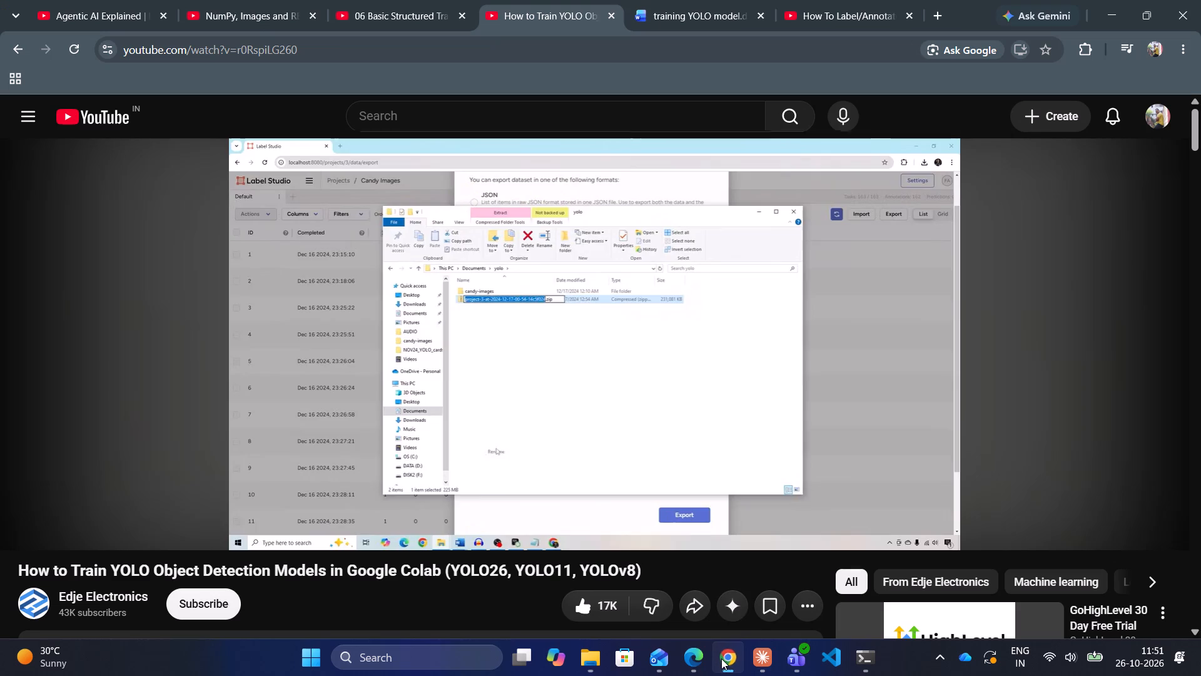
{"action": "left_click", "coordinate": [674, 0]}
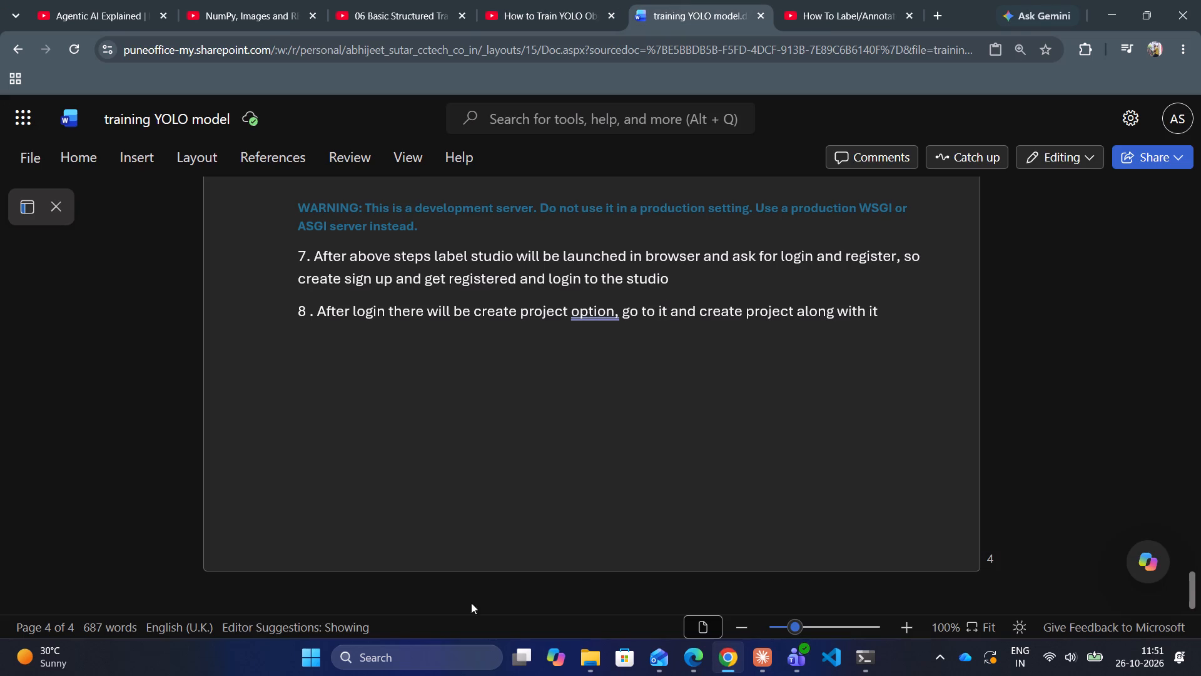
{"action": "left_click", "coordinate": [923, 319]}
{"action": "key", "text": "Return"}
{"action": "key", "text": "Return"}
{"action": "key", "text": "Return"}
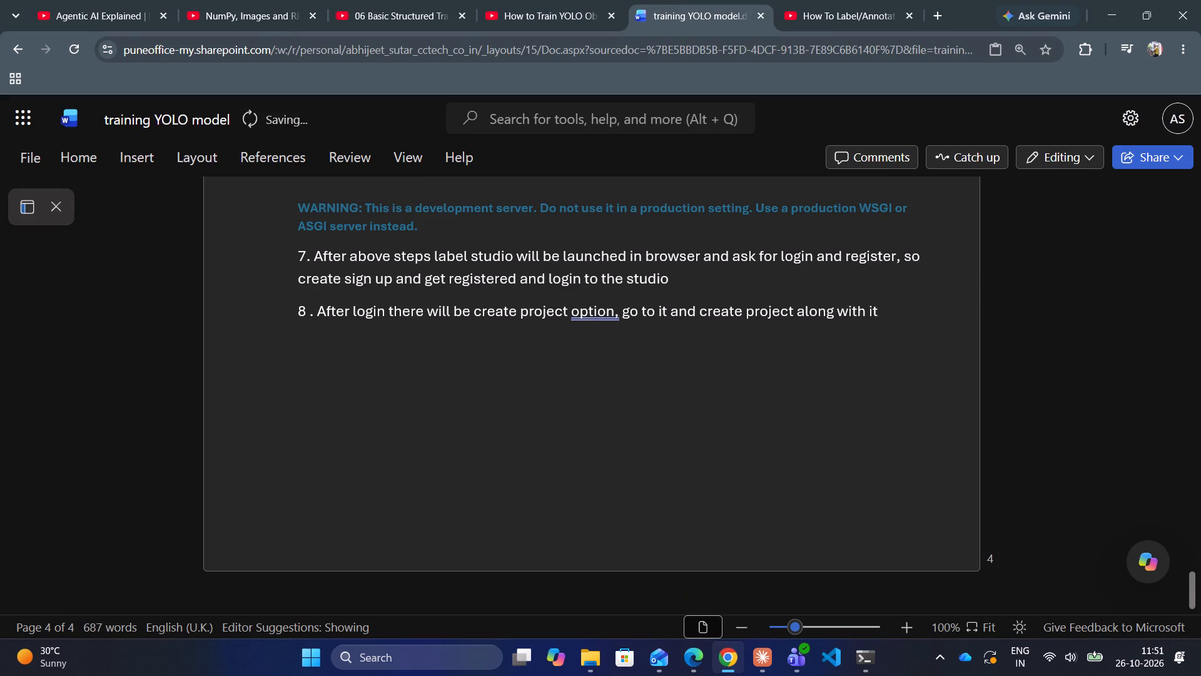
{"action": "type", "text": "-"}
{"action": "key", "text": "space"}
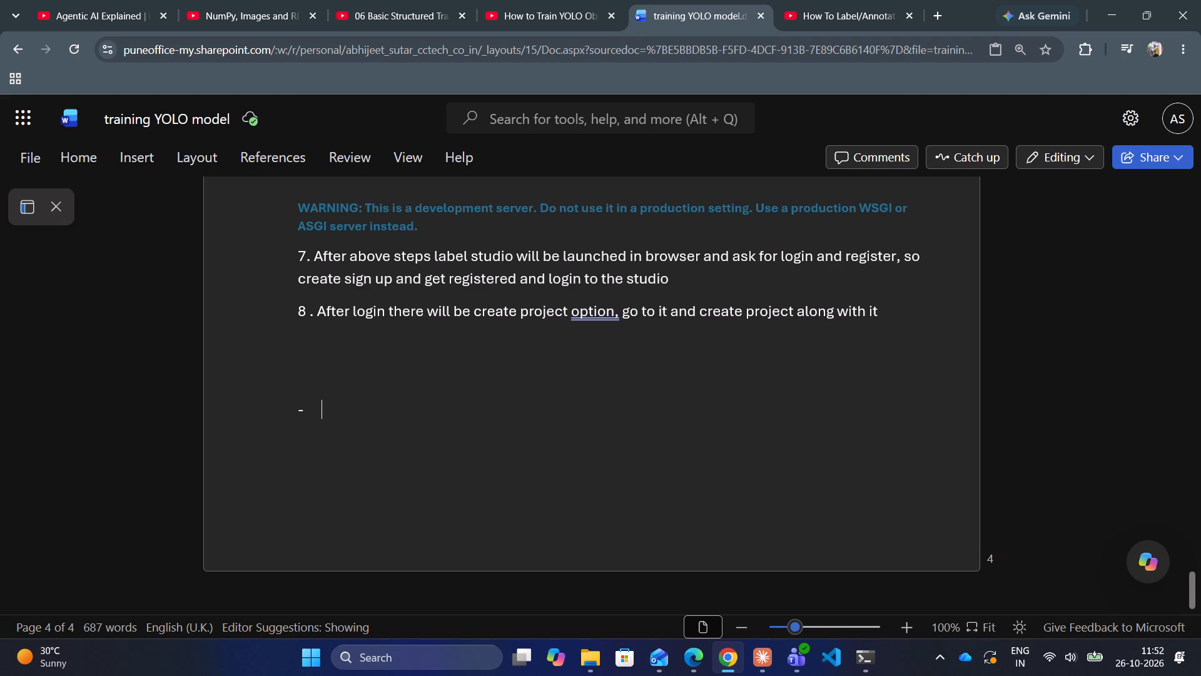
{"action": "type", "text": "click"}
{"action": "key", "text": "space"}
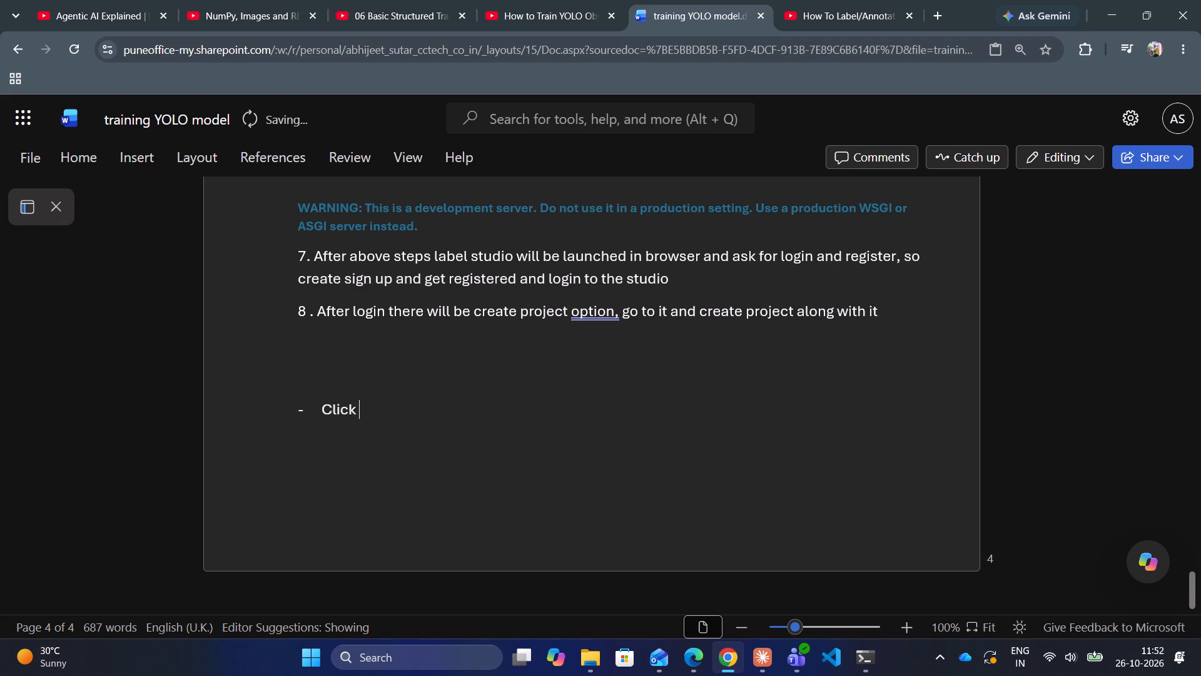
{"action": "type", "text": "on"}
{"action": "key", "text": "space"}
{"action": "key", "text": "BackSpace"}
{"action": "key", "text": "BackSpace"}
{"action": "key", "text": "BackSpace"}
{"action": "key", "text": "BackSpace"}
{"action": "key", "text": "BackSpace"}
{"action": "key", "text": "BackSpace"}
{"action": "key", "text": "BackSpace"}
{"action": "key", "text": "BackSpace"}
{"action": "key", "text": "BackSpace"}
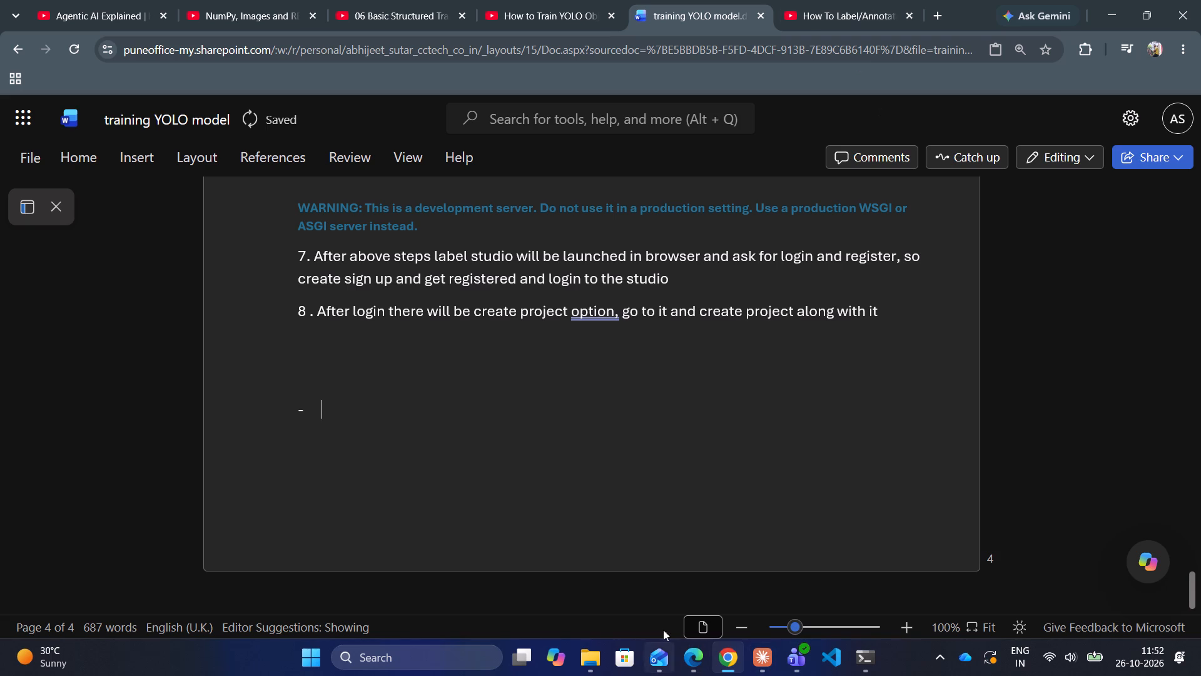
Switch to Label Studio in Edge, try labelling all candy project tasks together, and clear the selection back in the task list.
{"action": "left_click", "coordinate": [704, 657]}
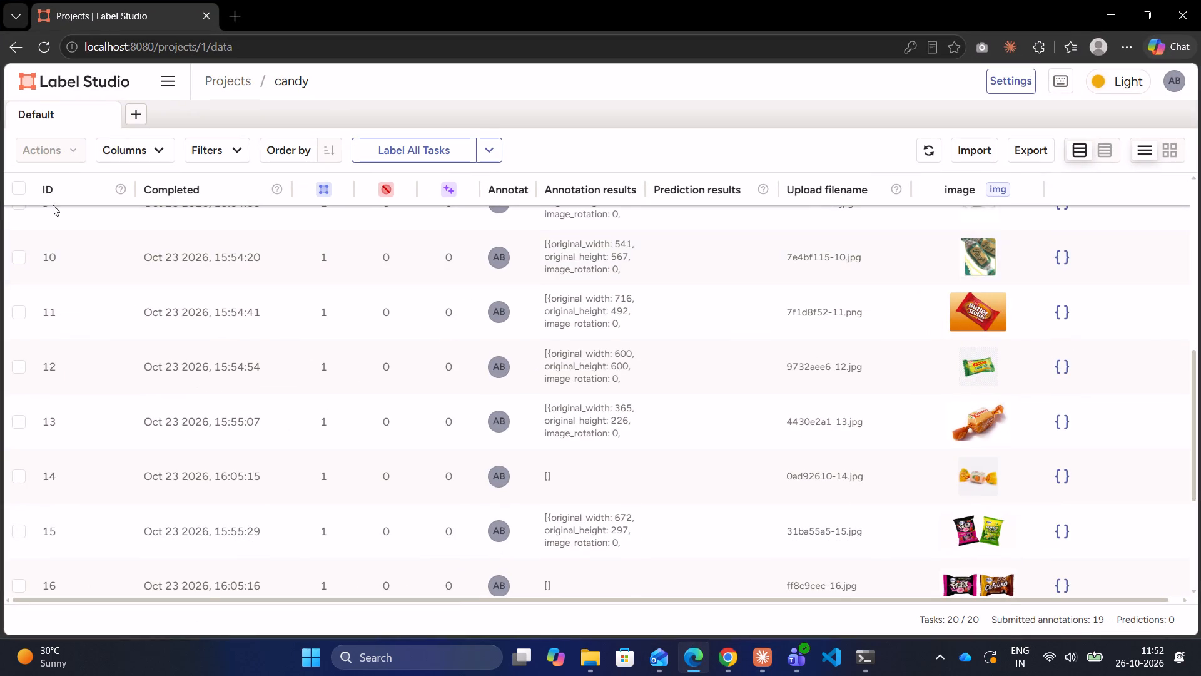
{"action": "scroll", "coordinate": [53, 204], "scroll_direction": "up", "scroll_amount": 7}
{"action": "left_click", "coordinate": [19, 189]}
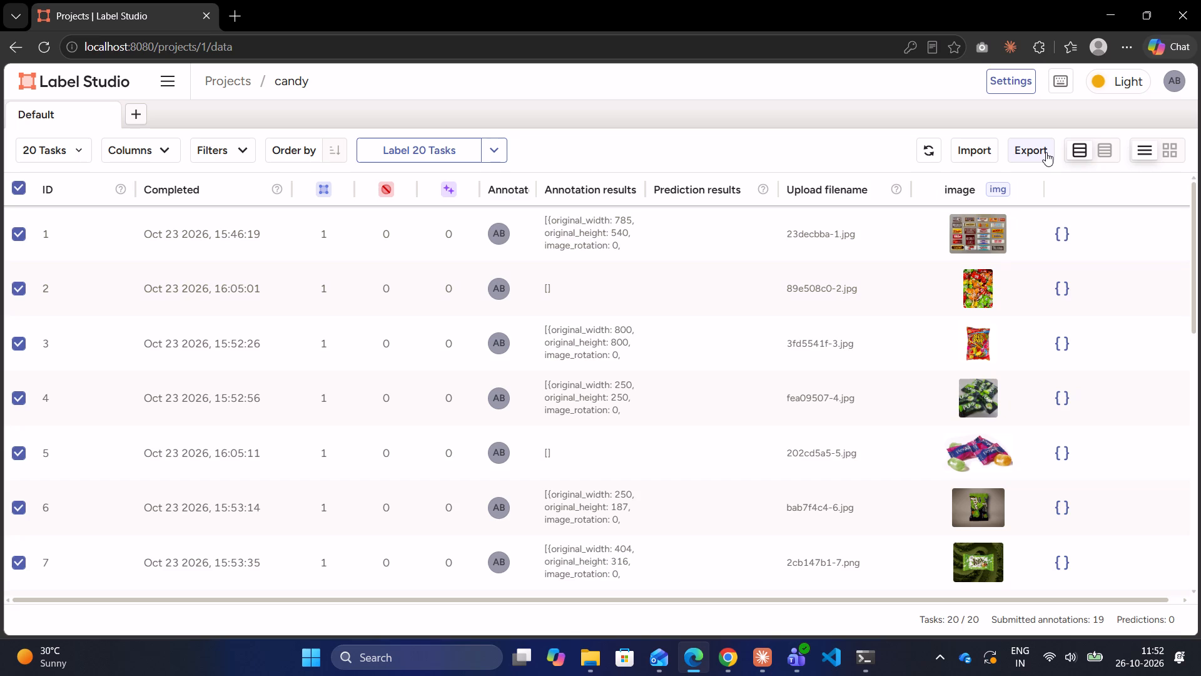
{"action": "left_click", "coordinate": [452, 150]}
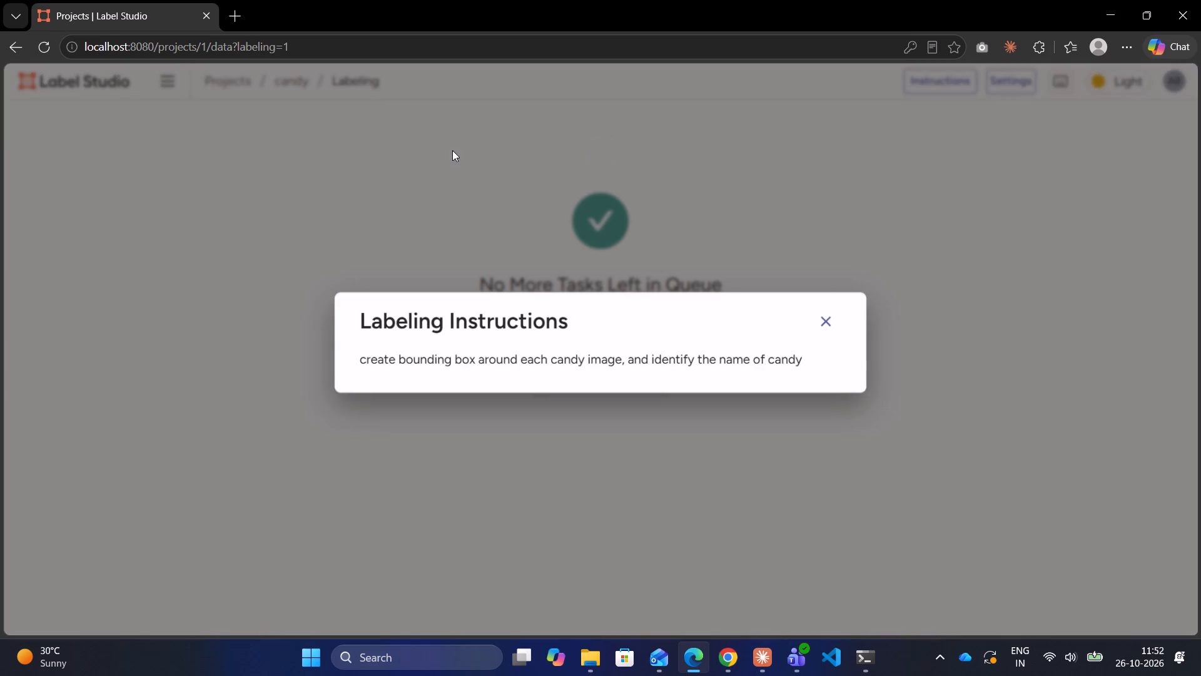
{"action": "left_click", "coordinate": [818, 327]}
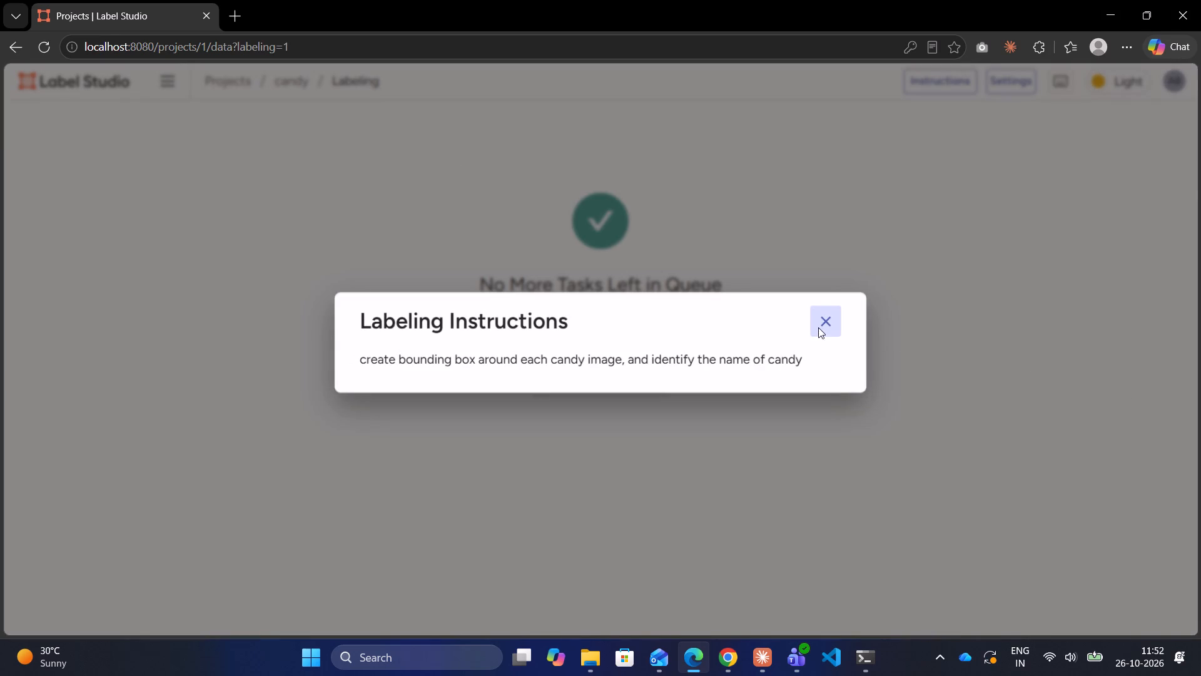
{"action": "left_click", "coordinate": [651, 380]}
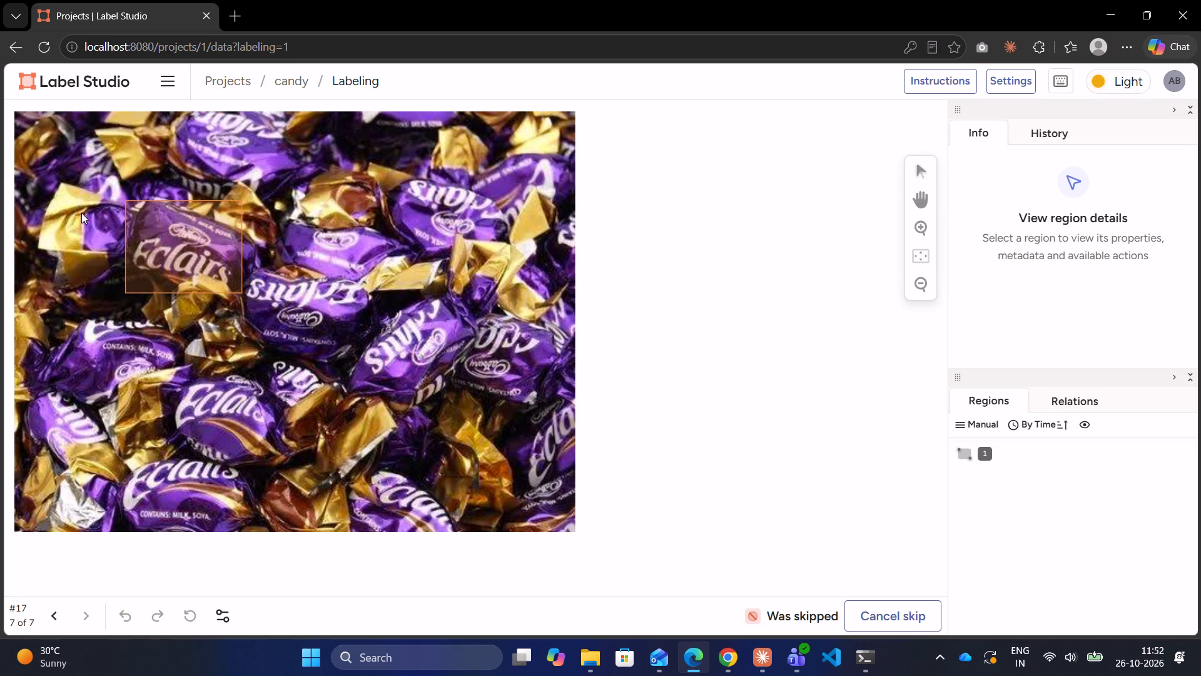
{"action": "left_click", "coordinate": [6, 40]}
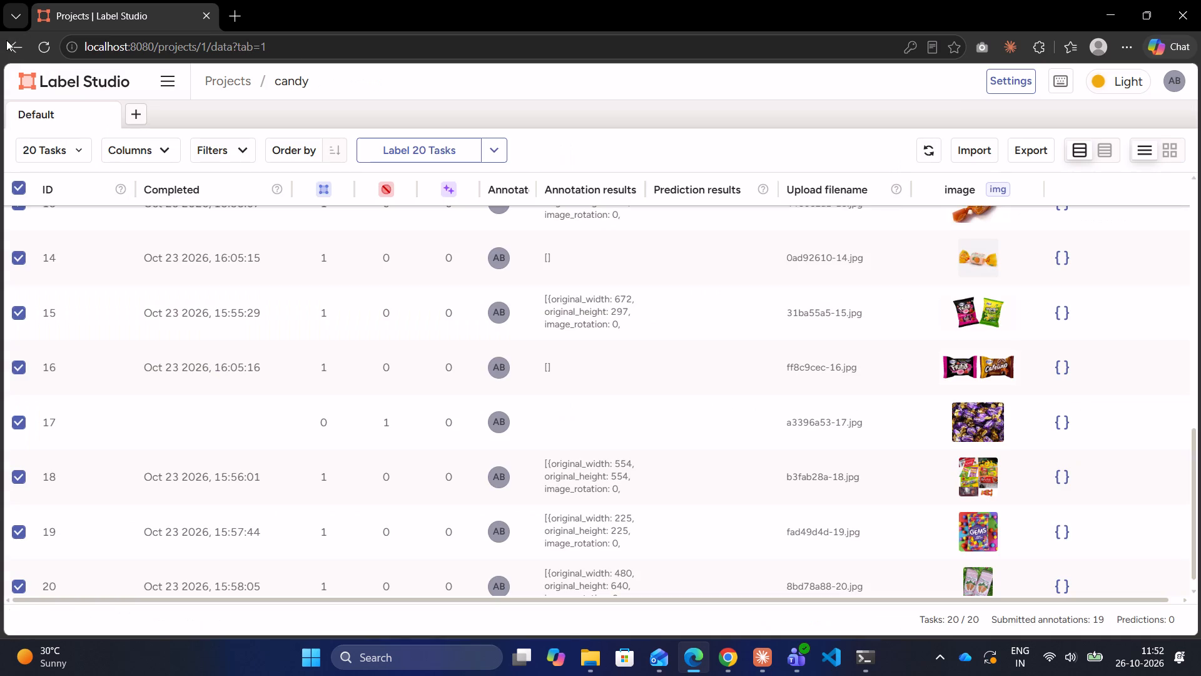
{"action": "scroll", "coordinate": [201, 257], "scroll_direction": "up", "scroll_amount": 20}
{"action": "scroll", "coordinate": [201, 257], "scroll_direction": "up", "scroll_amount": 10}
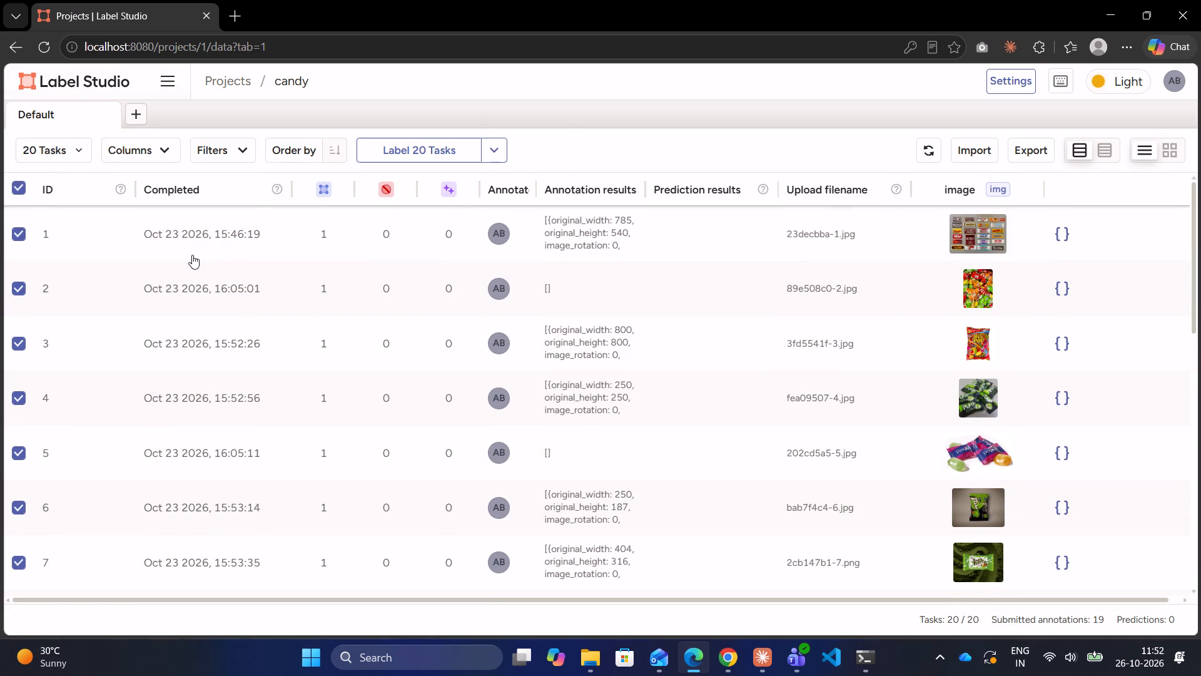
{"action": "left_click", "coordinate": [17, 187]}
Select only task 1, open the labelling view for the selection, and return to the candy project's task list.
{"action": "left_click", "coordinate": [28, 233]}
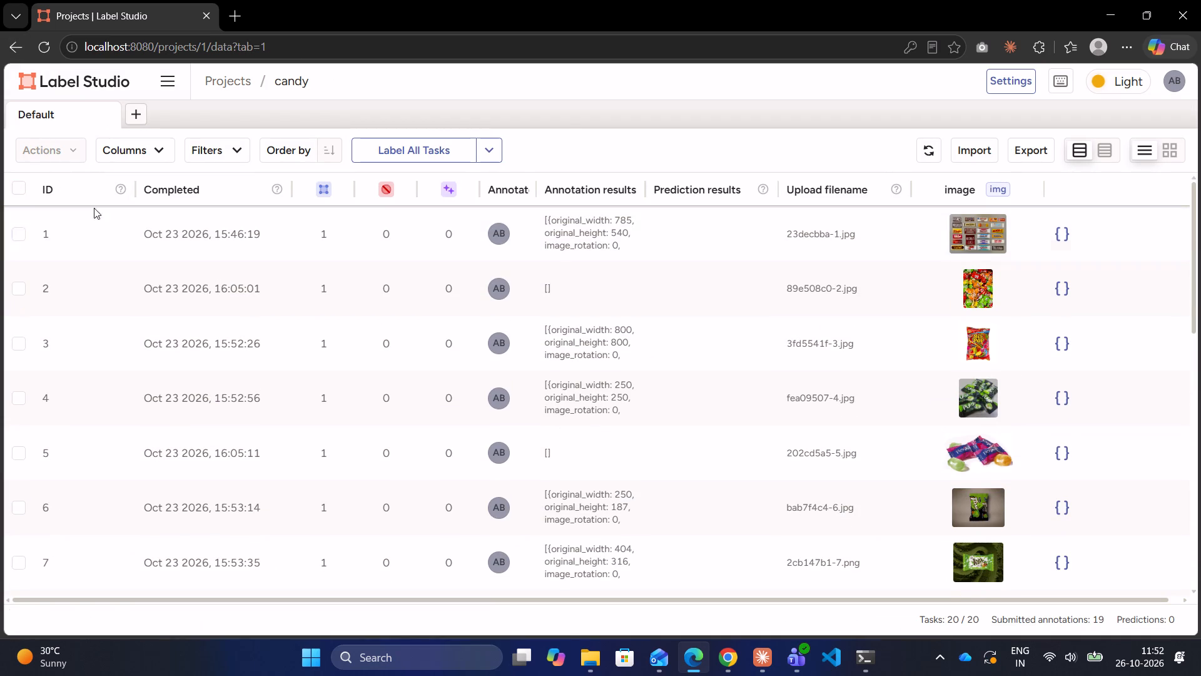
{"action": "left_click", "coordinate": [24, 232]}
{"action": "left_click", "coordinate": [410, 160]}
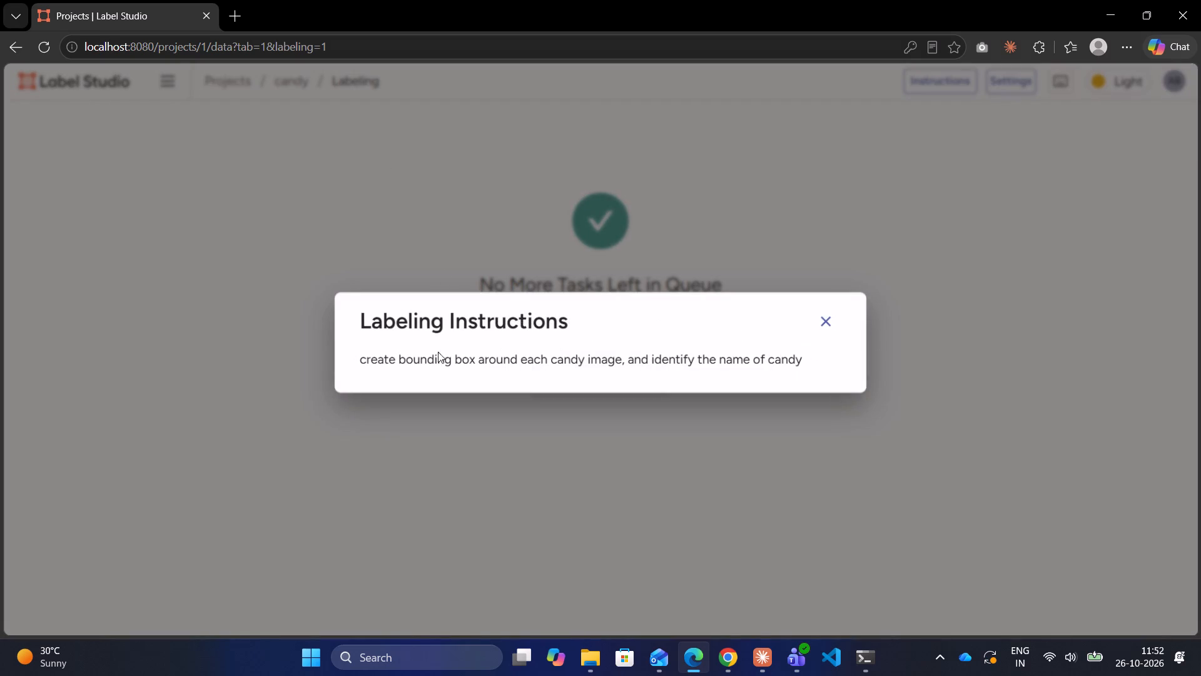
{"action": "left_click", "coordinate": [836, 325]}
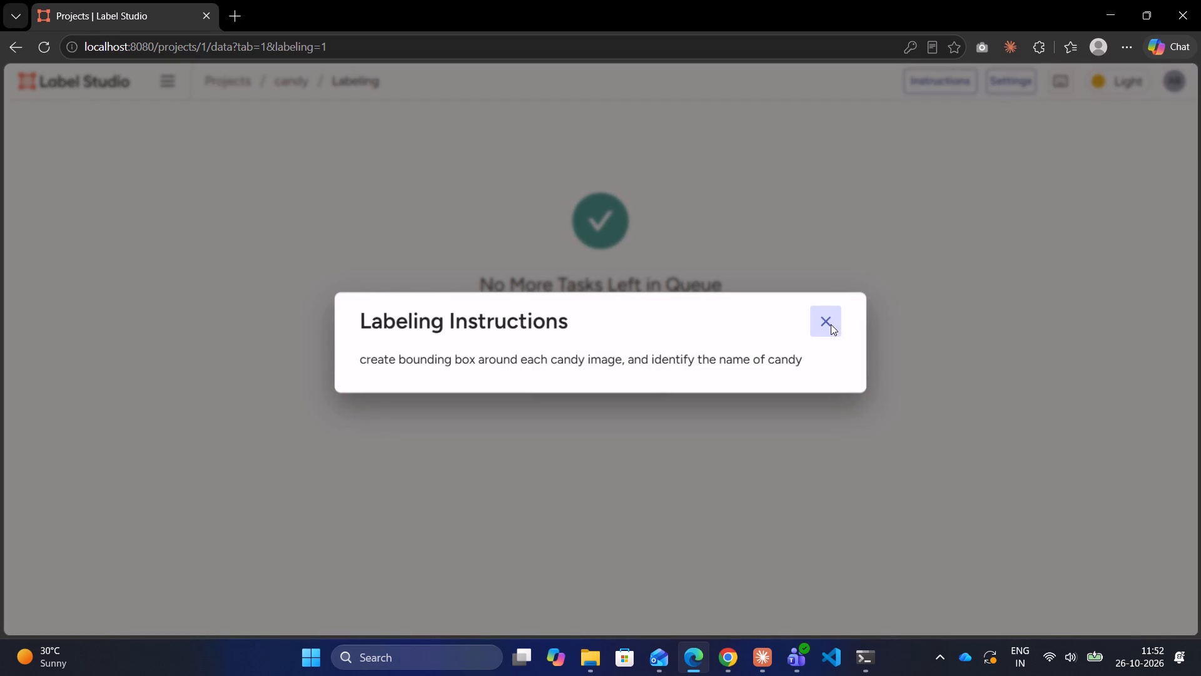
{"action": "left_click", "coordinate": [631, 381]}
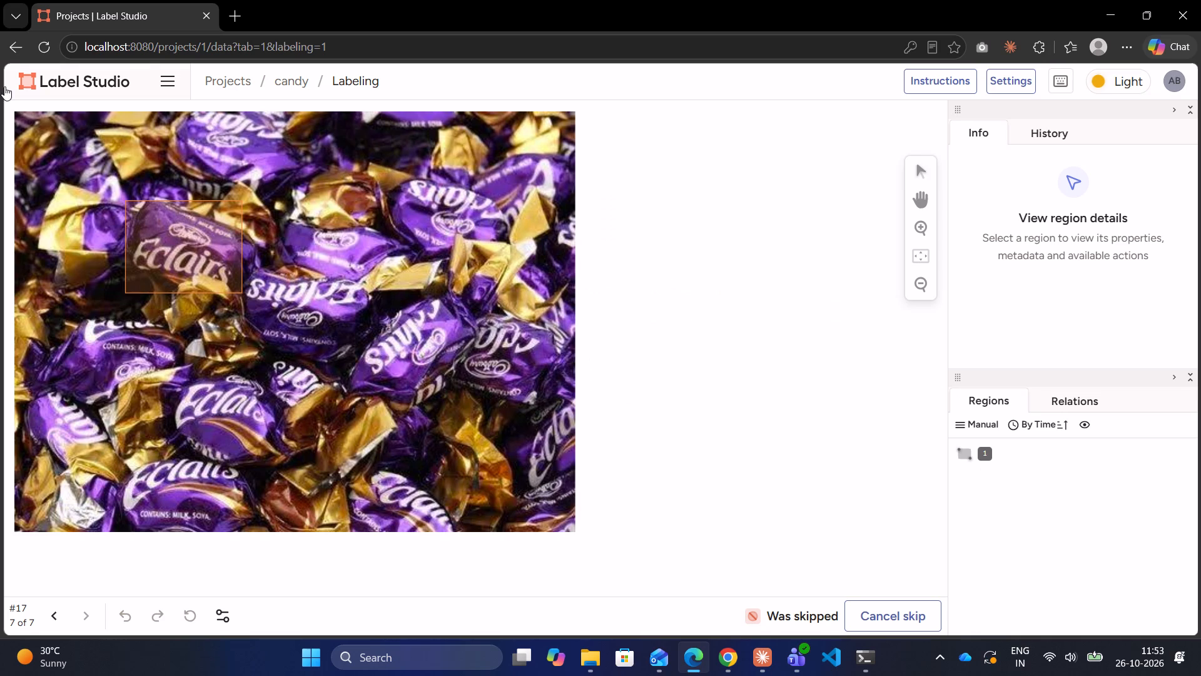
{"action": "left_click", "coordinate": [16, 43]}
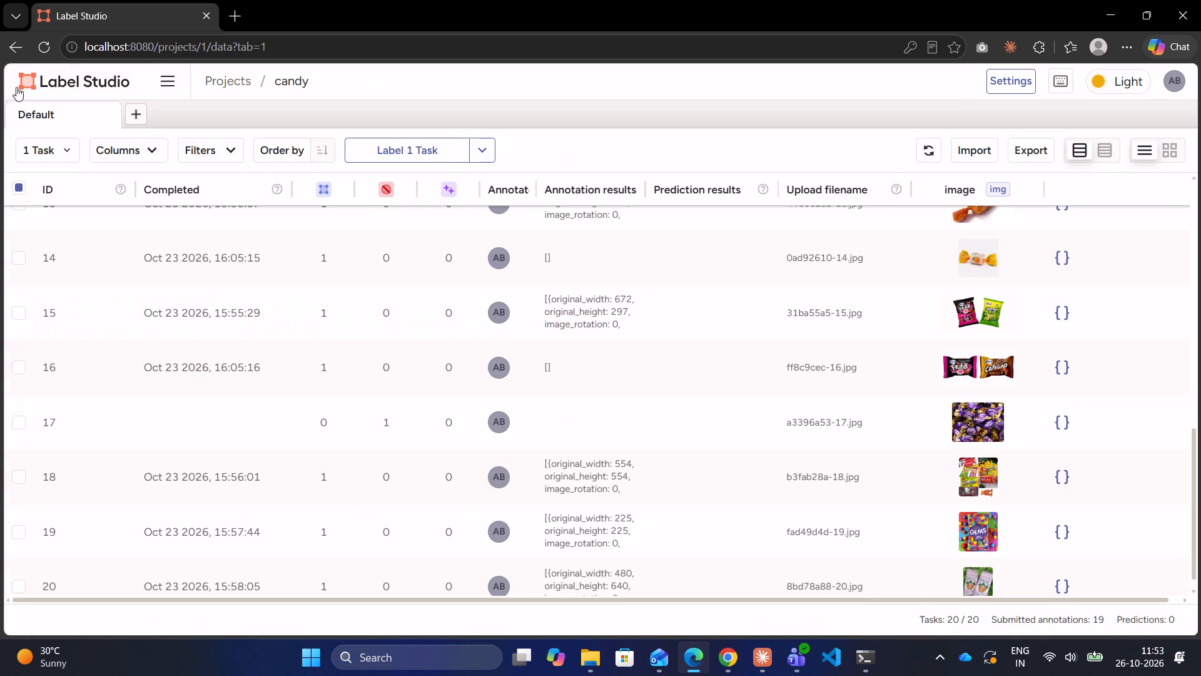
Open tasks 1 and 12 individually to examine their annotated bounding boxes.
{"action": "scroll", "coordinate": [289, 325], "scroll_direction": "up", "scroll_amount": 20}
{"action": "scroll", "coordinate": [289, 325], "scroll_direction": "up", "scroll_amount": 4}
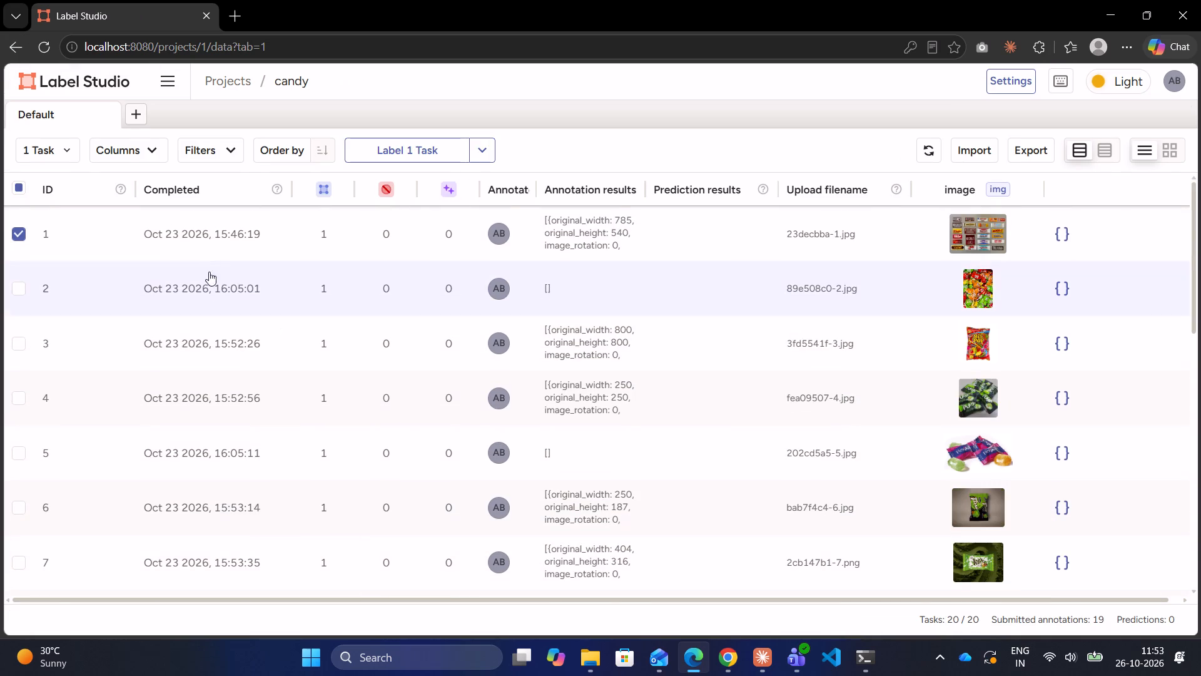
{"action": "left_click", "coordinate": [206, 228]}
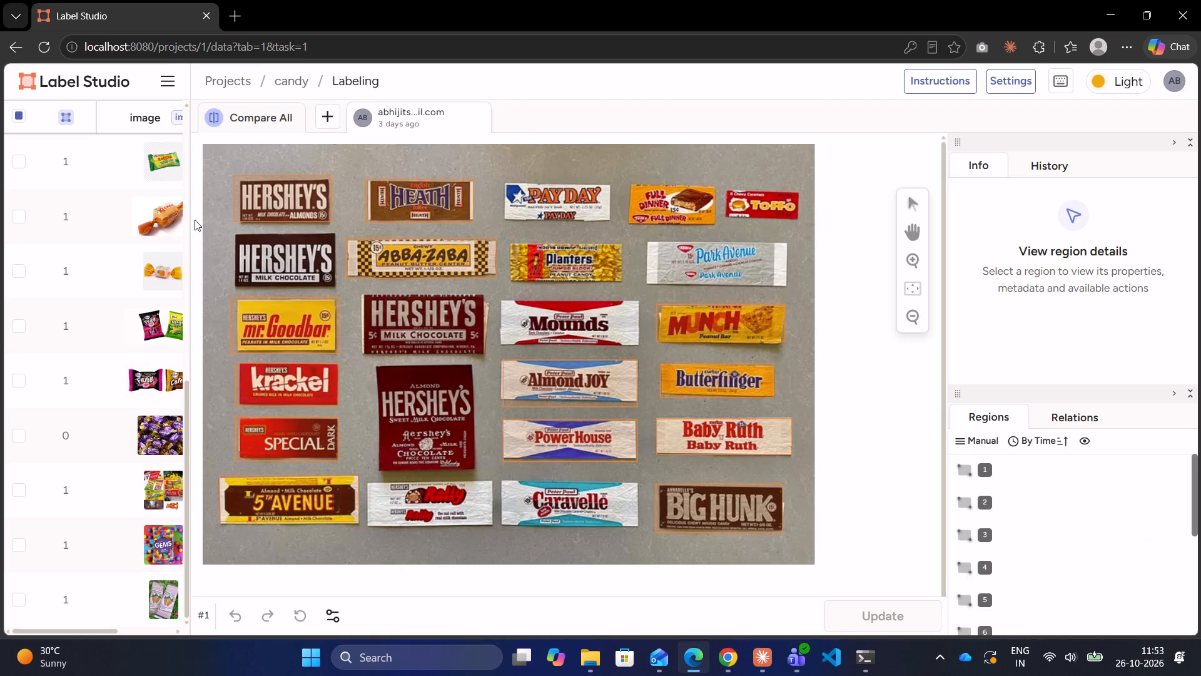
{"action": "left_click", "coordinate": [161, 157]}
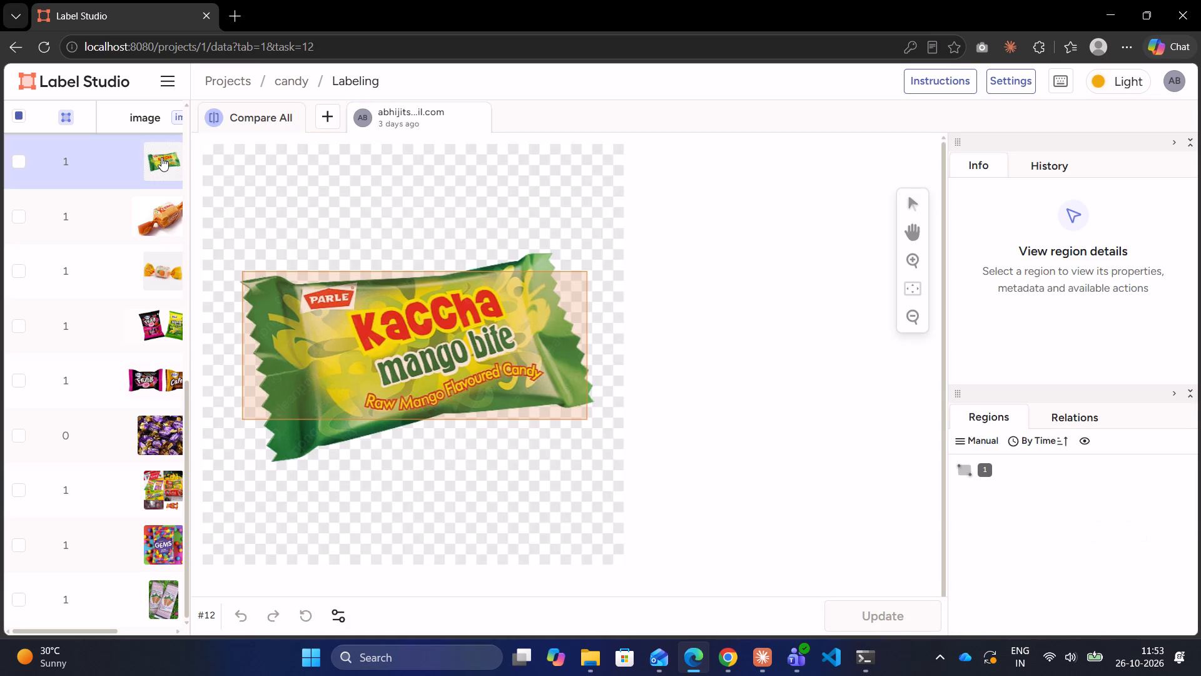
{"action": "scroll", "coordinate": [430, 403], "scroll_direction": "down", "scroll_amount": 13}
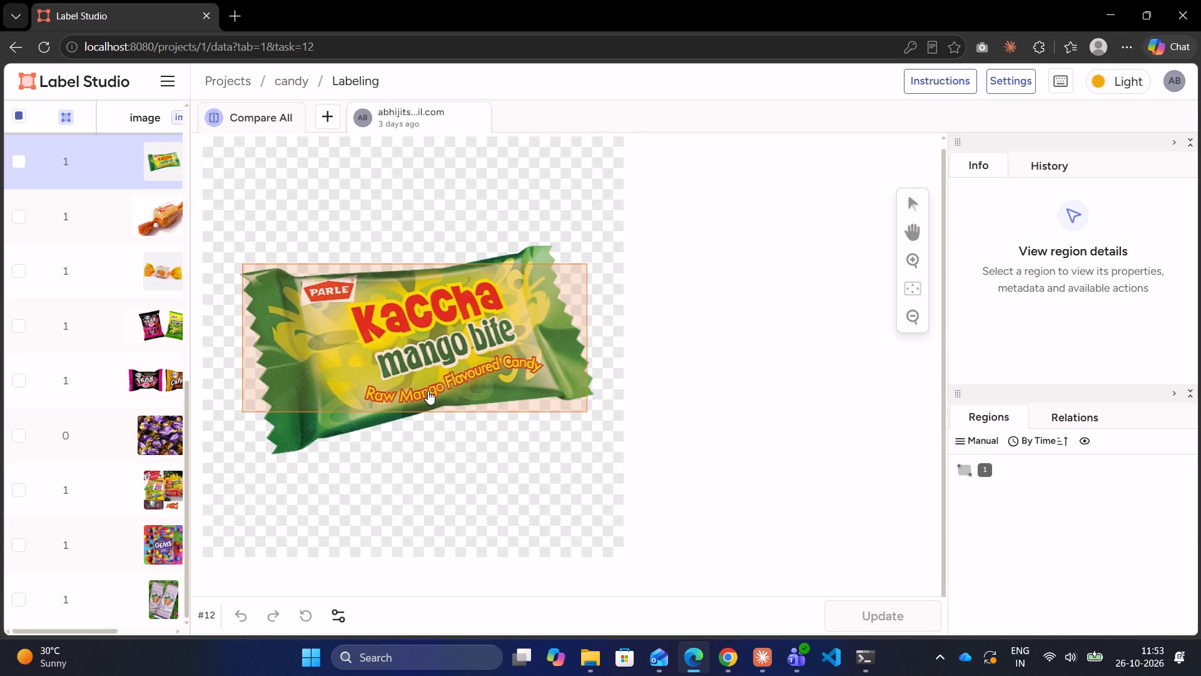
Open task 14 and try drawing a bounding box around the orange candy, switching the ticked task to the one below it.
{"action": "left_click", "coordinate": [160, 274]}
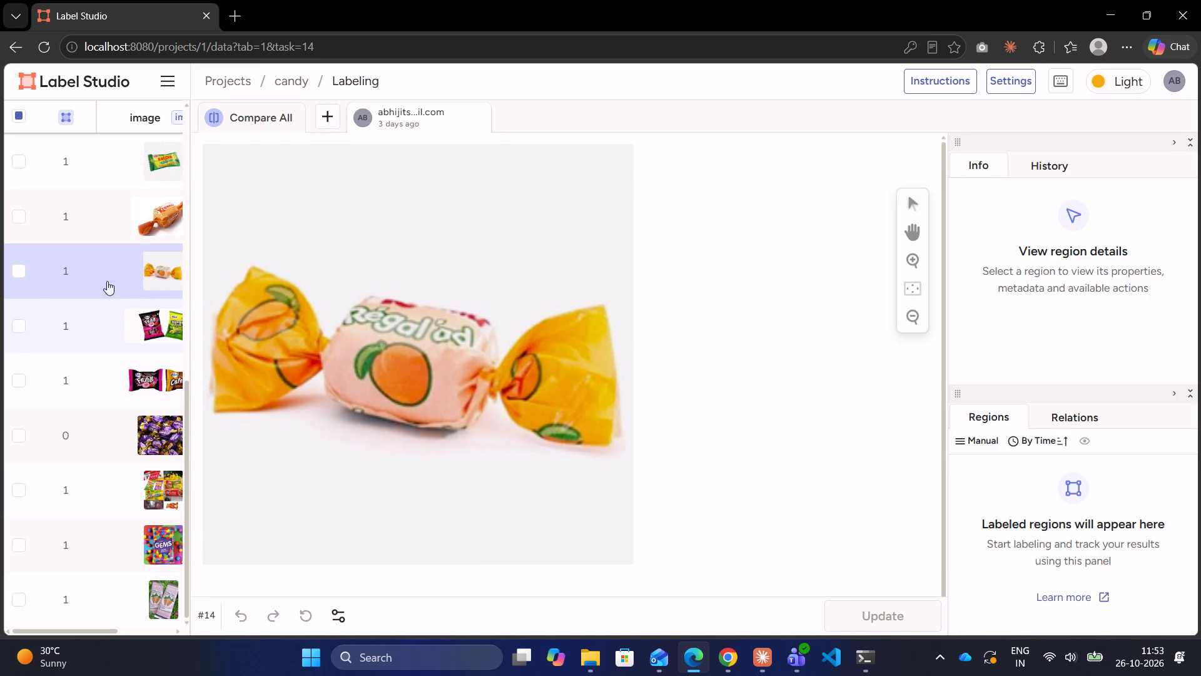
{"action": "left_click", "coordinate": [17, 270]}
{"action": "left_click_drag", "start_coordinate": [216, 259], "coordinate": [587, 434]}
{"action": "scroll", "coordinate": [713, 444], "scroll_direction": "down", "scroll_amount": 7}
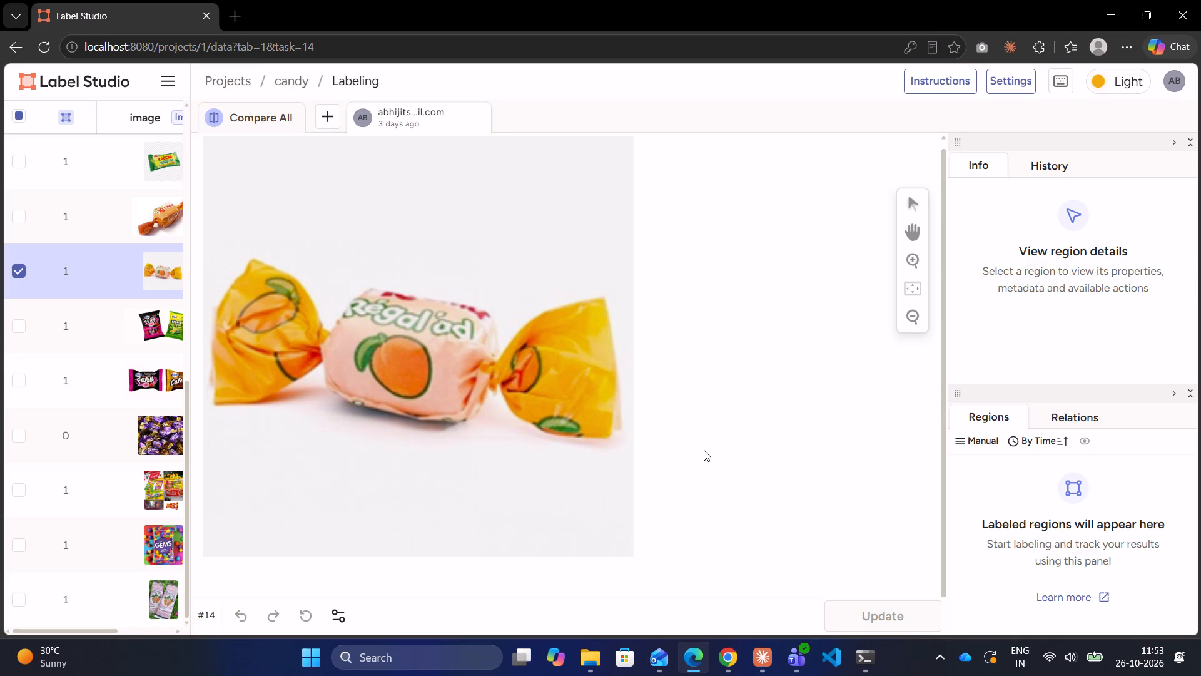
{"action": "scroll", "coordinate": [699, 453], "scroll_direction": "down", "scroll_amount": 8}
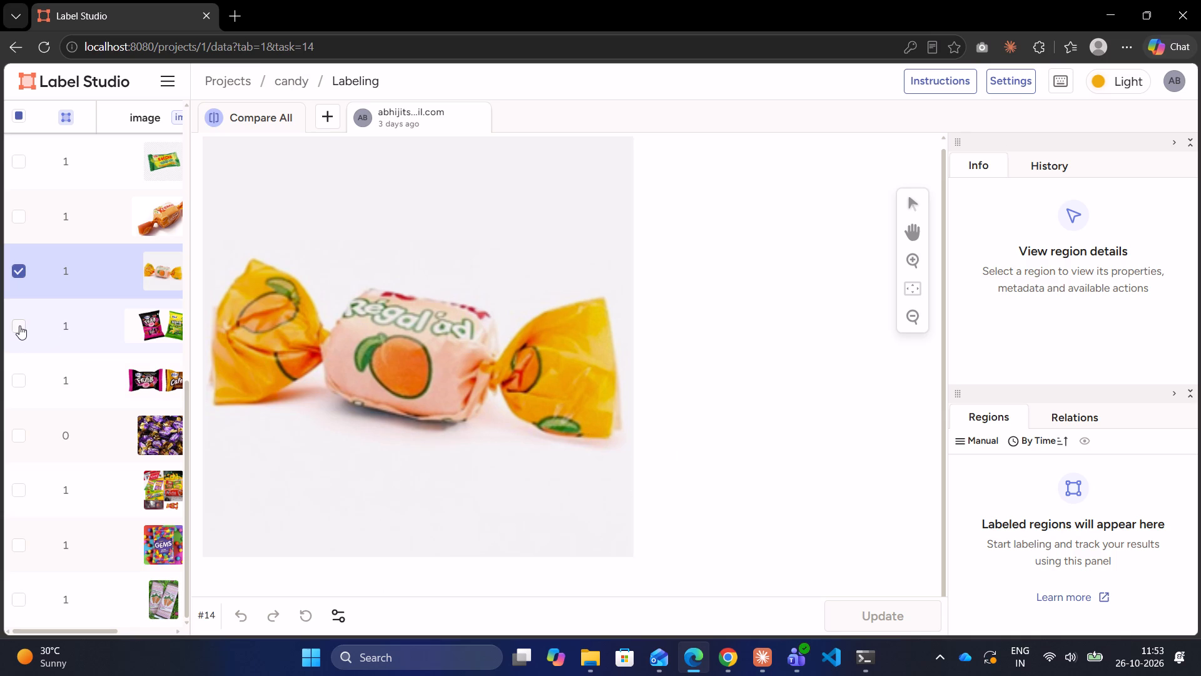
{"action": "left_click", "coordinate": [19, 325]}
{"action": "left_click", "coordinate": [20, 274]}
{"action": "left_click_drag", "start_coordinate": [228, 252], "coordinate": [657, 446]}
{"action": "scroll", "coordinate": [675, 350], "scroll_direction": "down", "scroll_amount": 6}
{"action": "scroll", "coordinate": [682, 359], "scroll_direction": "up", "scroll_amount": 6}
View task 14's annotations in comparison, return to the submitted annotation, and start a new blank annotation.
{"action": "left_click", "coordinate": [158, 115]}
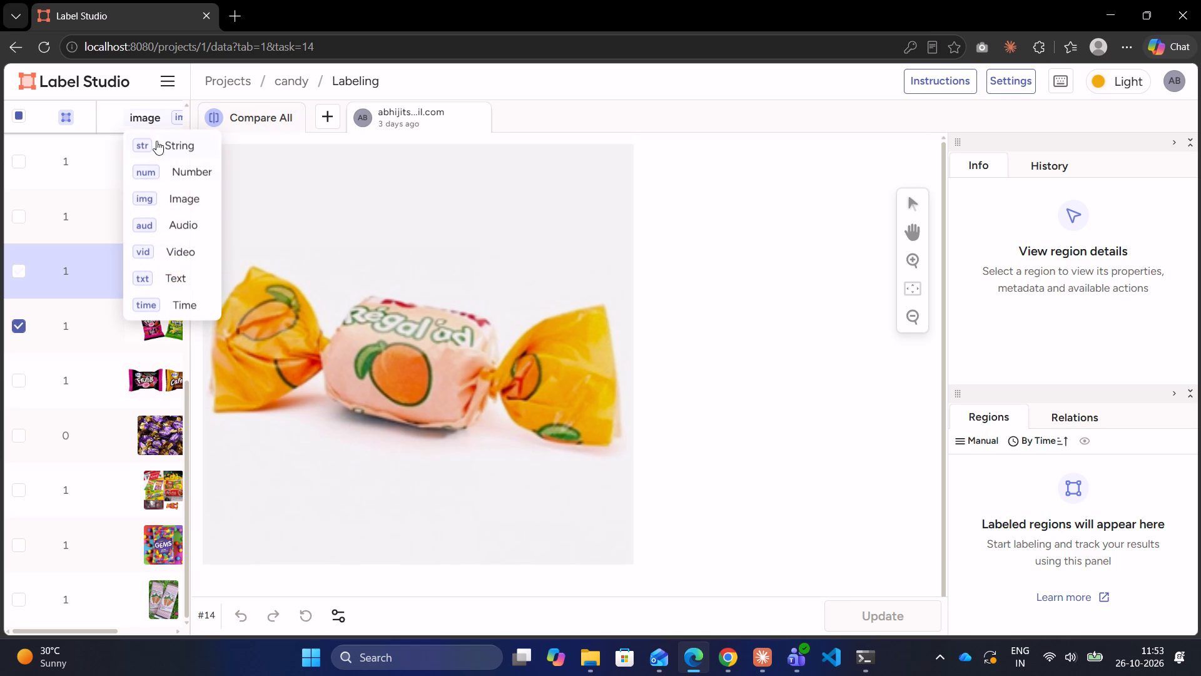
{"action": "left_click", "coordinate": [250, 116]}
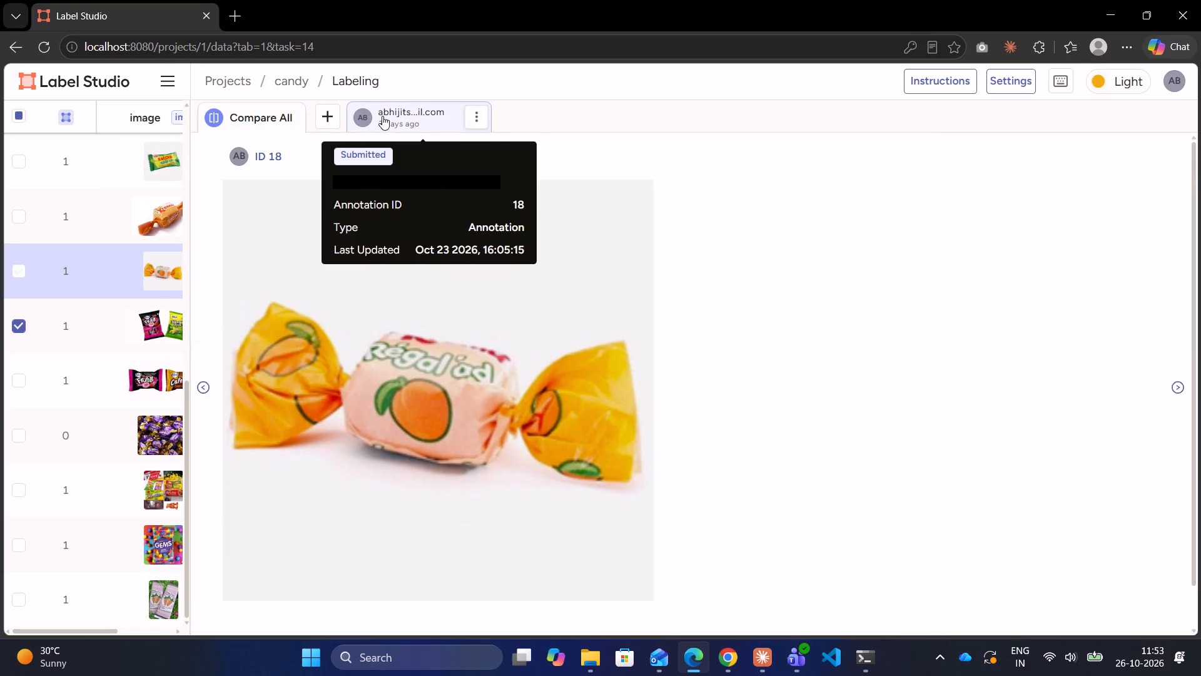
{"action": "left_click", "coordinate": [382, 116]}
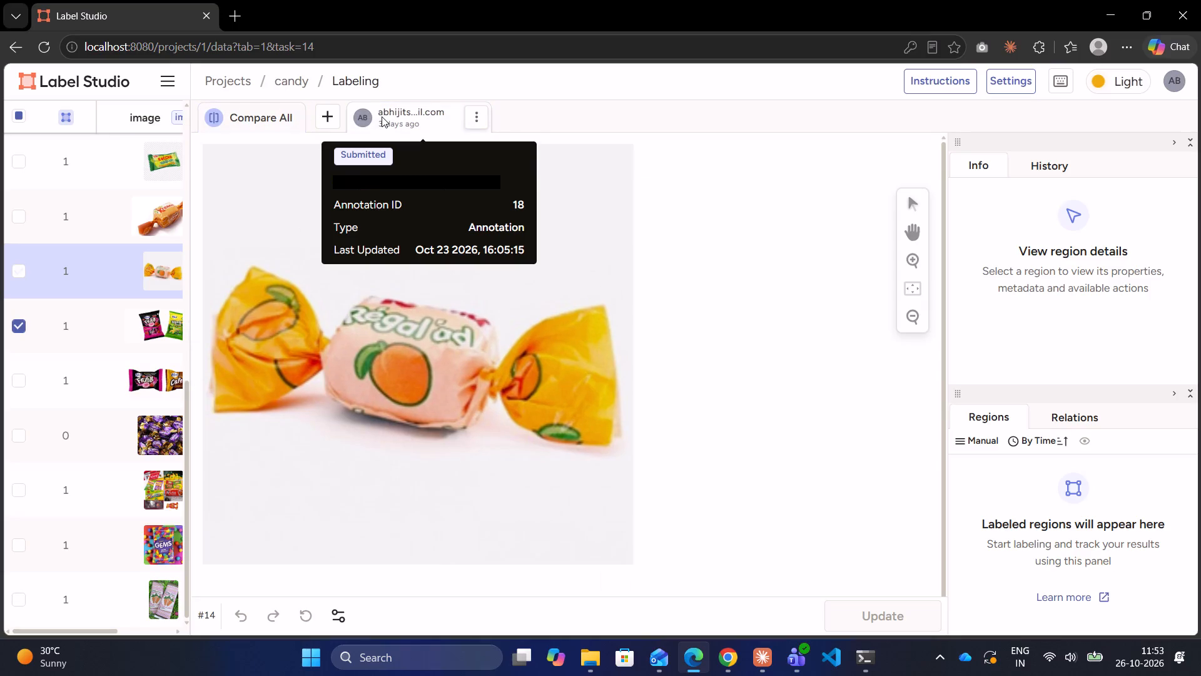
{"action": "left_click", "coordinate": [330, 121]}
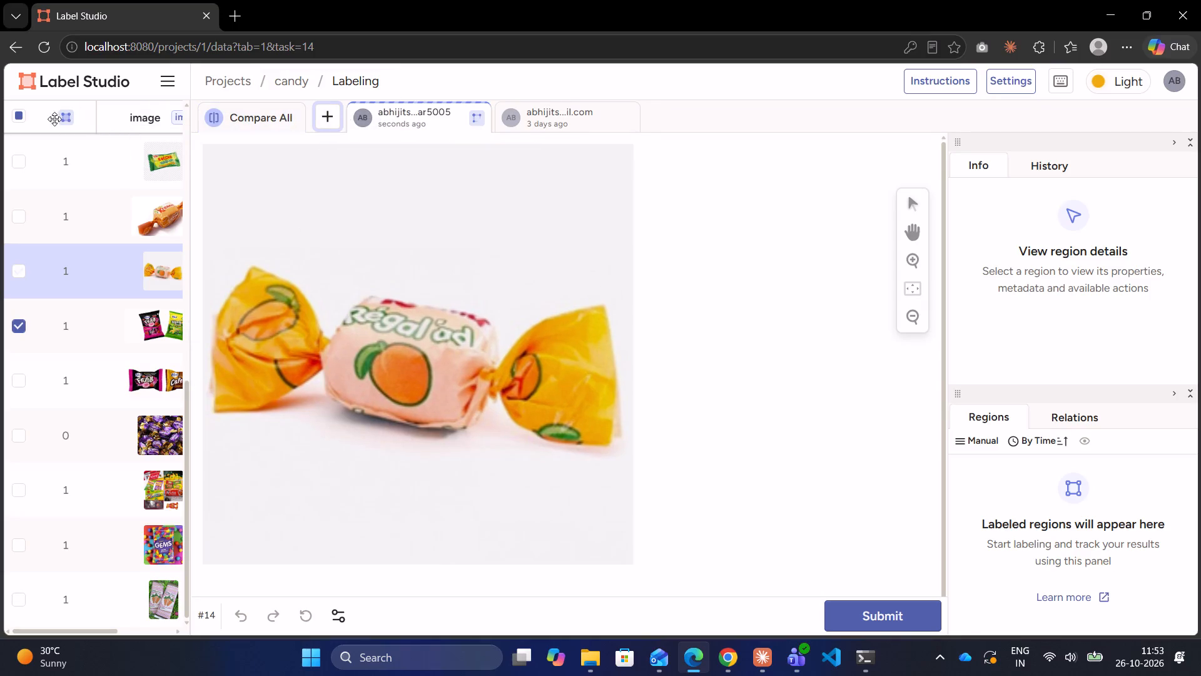
Go back to the projects overview and reopen the candy project's tasks in list view.
{"action": "left_click", "coordinate": [240, 79]}
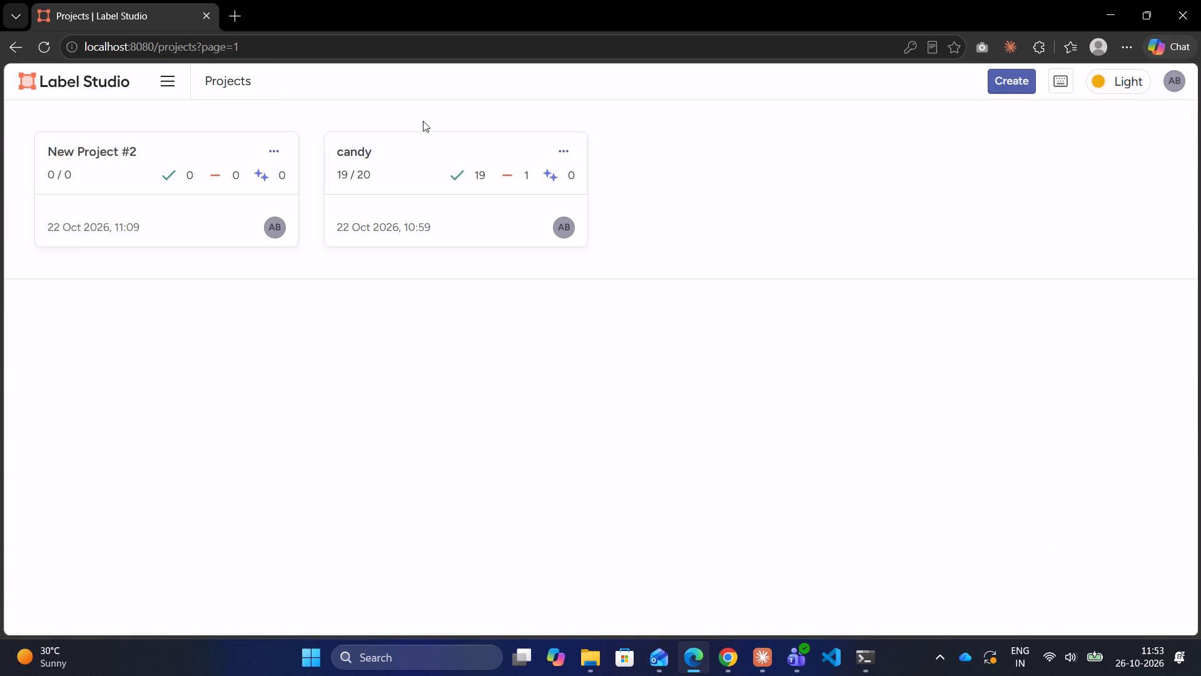
{"action": "left_click", "coordinate": [275, 149]}
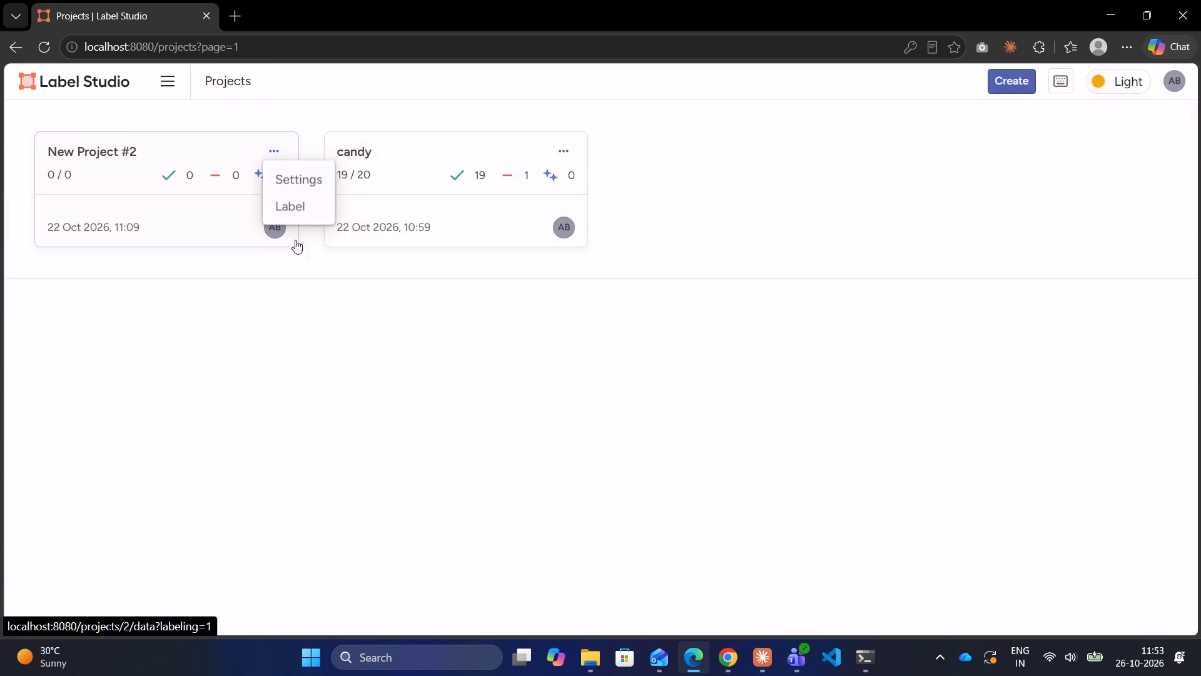
{"action": "left_click", "coordinate": [461, 130]}
{"action": "left_click", "coordinate": [452, 158]}
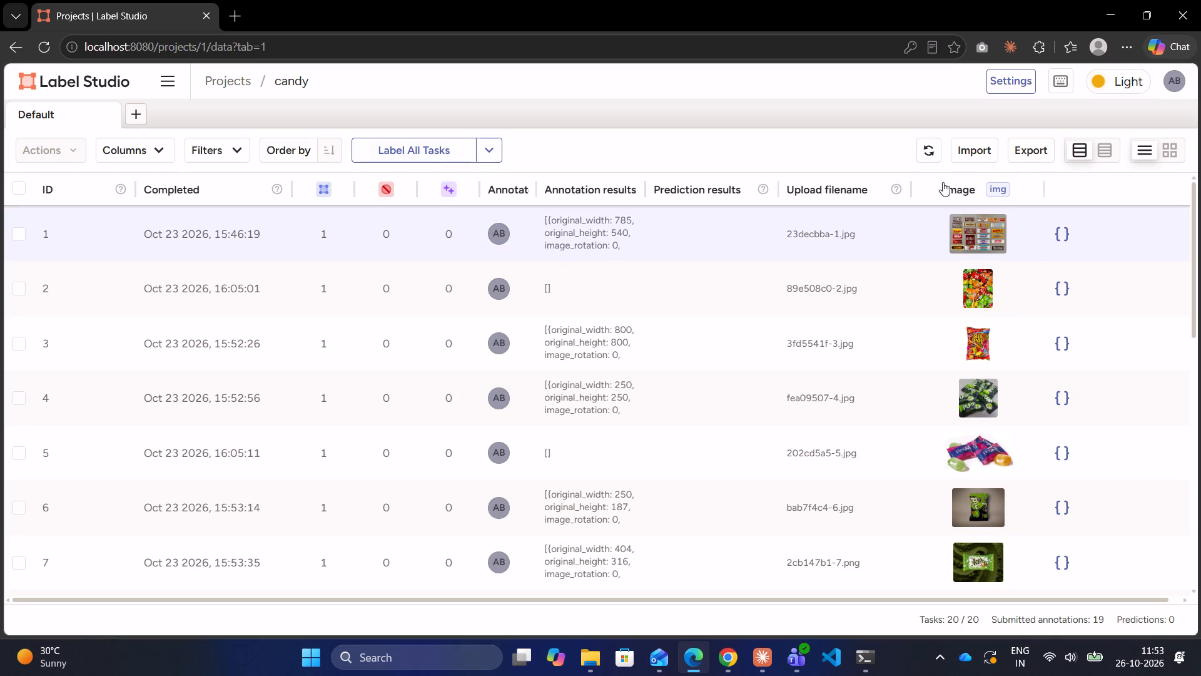
{"action": "left_click", "coordinate": [1150, 150]}
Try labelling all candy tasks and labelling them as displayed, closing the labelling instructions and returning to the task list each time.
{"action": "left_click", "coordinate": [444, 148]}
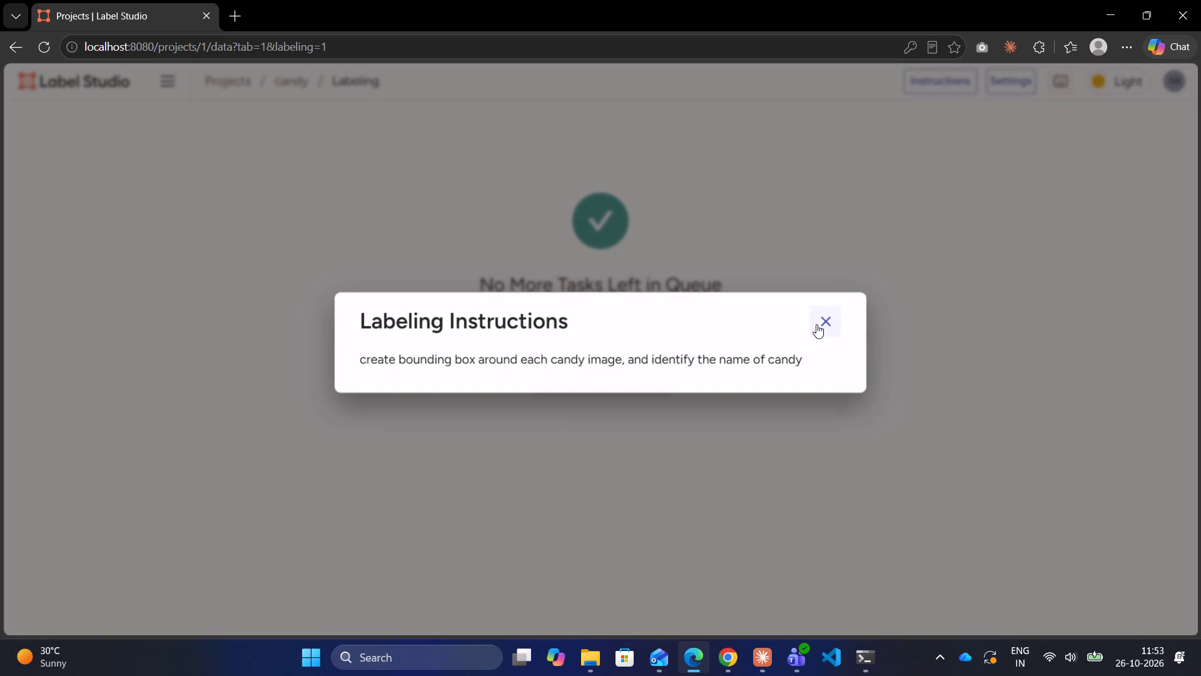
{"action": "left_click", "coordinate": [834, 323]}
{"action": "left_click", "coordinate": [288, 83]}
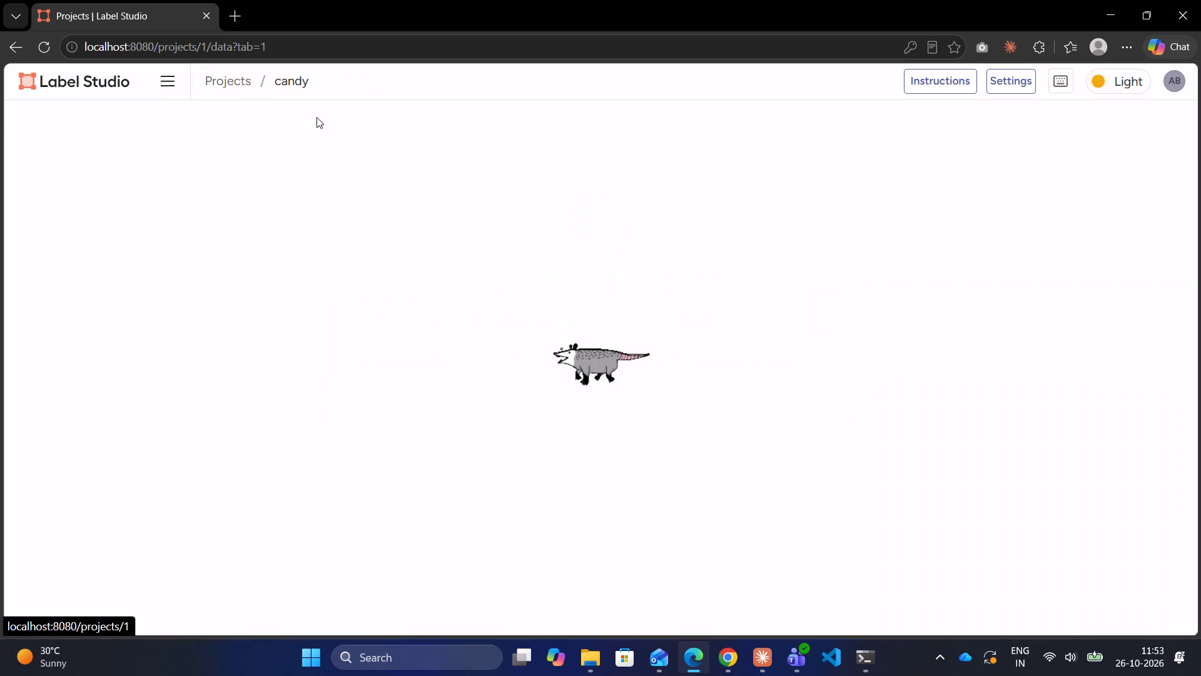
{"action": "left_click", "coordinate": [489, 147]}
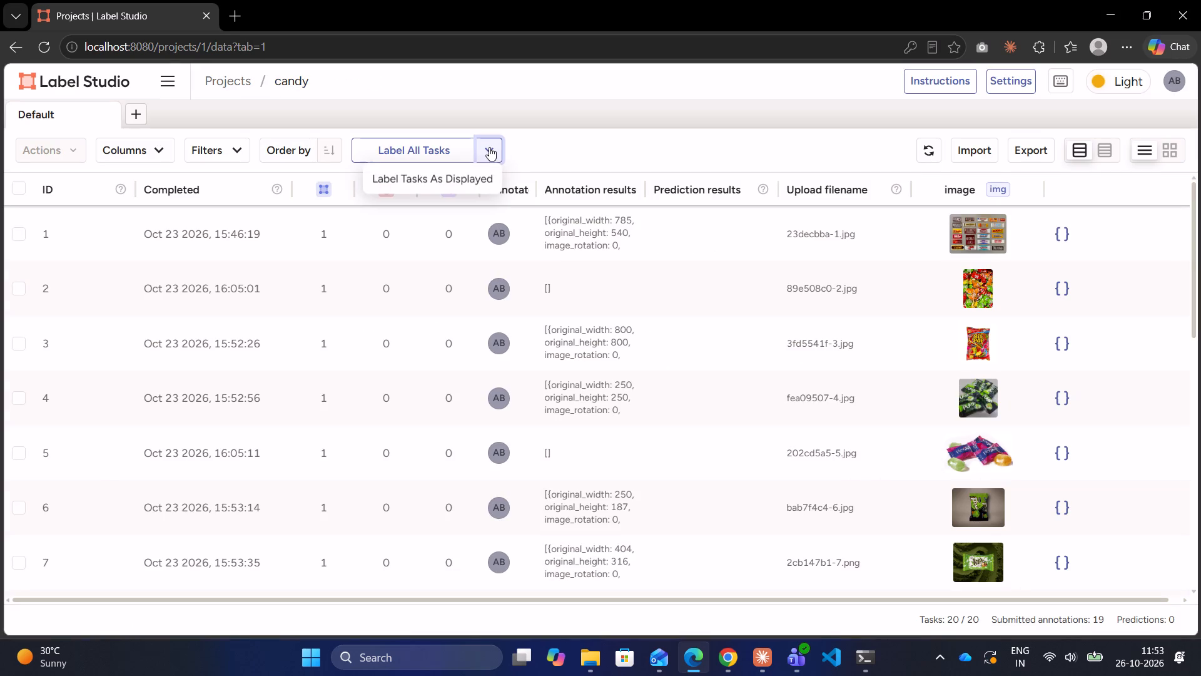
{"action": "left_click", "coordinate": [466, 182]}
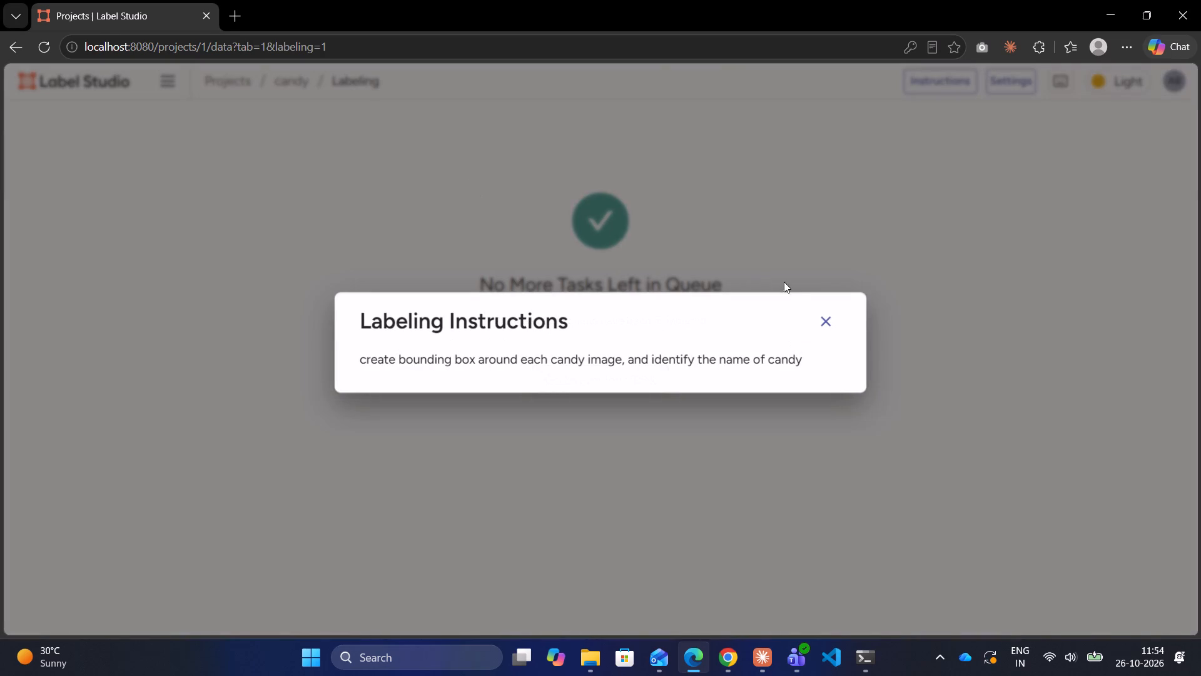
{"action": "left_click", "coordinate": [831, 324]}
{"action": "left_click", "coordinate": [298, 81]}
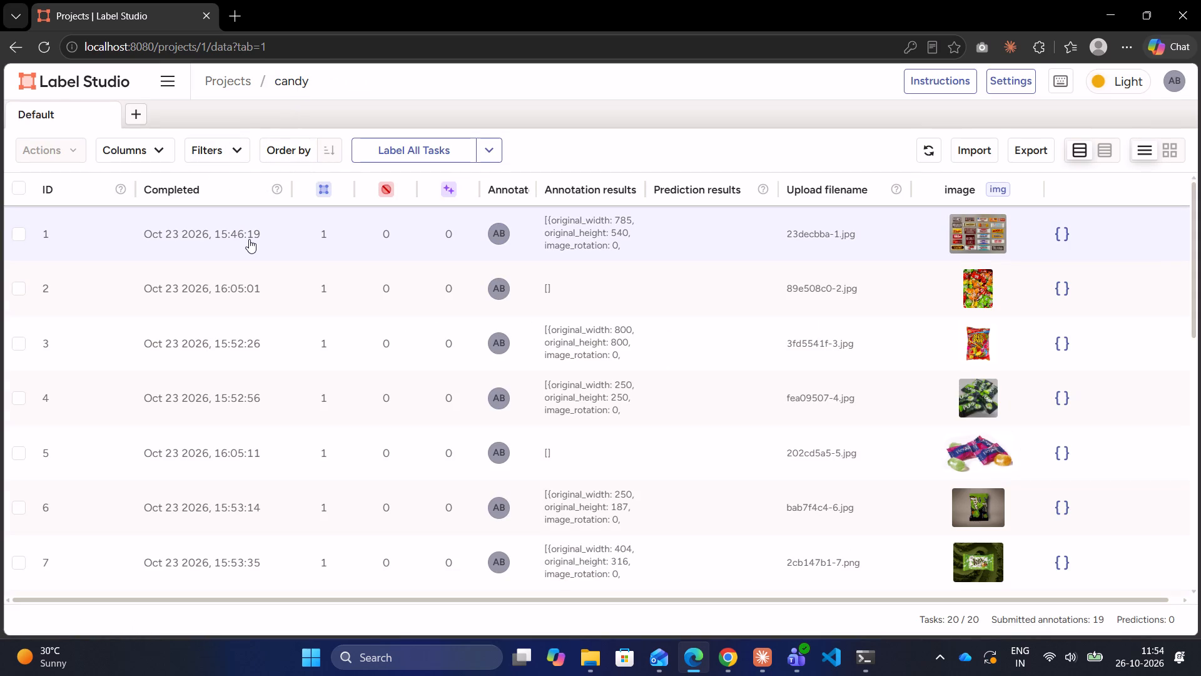
Select only task 1 and check the available column and filter options for the task list.
{"action": "left_click", "coordinate": [9, 191]}
{"action": "left_click", "coordinate": [26, 233]}
{"action": "left_click", "coordinate": [21, 235]}
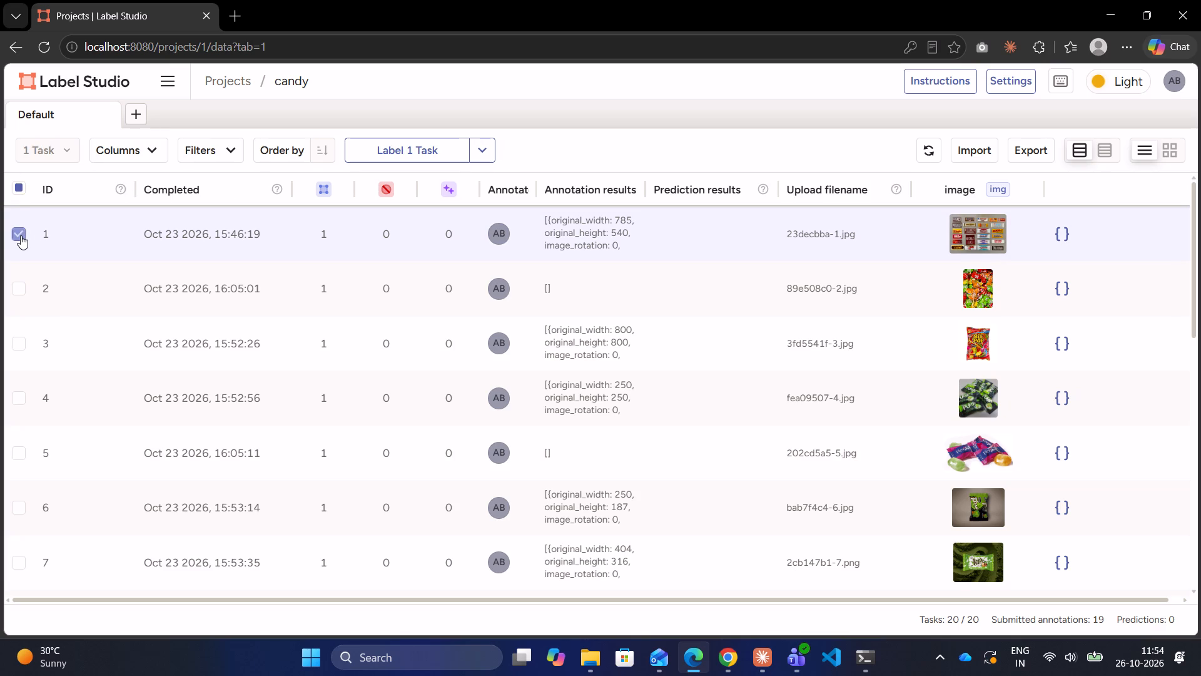
{"action": "left_click", "coordinate": [149, 150]}
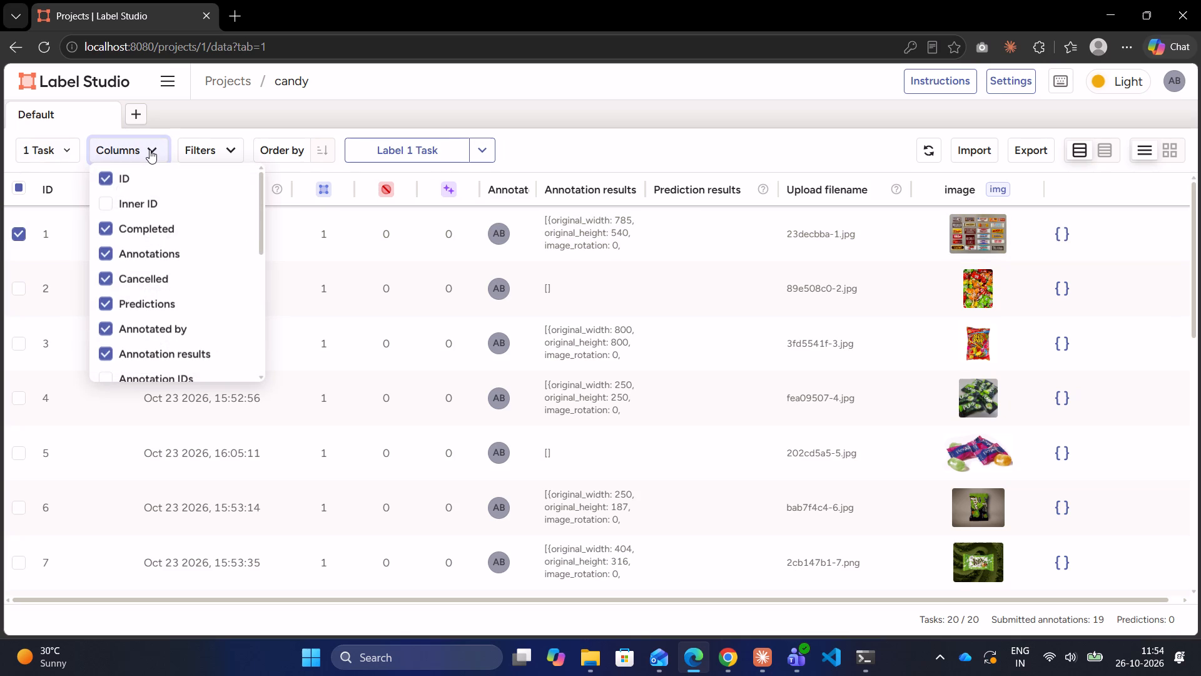
{"action": "left_click", "coordinate": [148, 150]}
{"action": "left_click", "coordinate": [212, 155]}
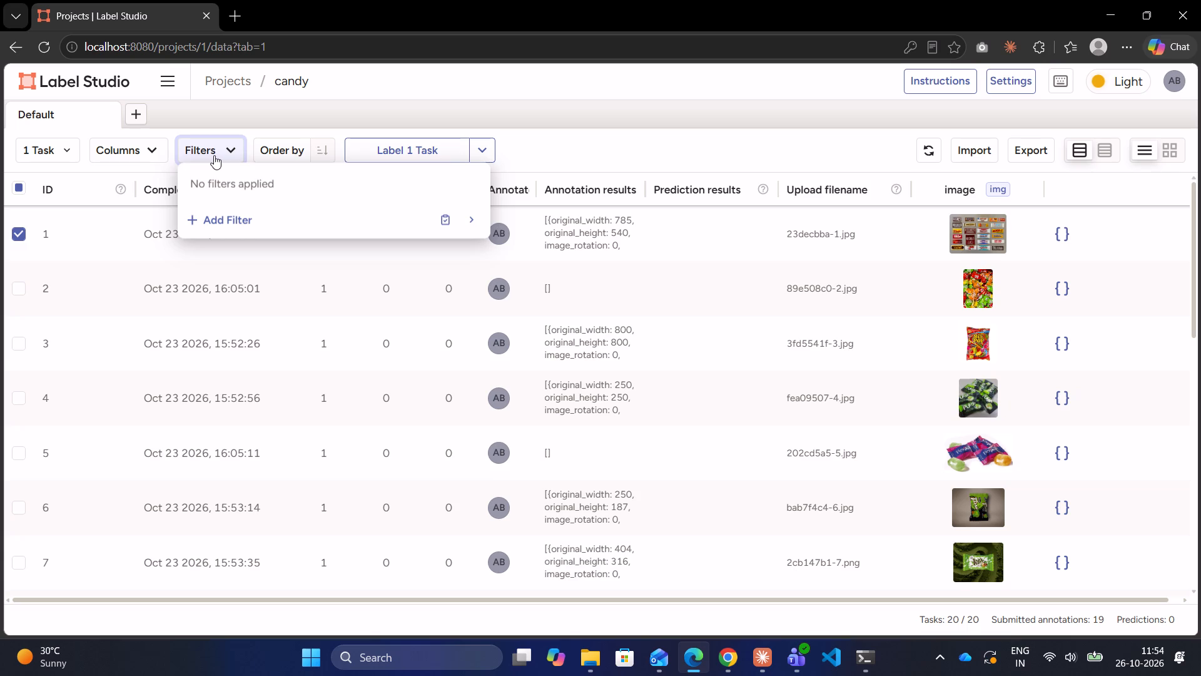
{"action": "left_click", "coordinate": [214, 155]}
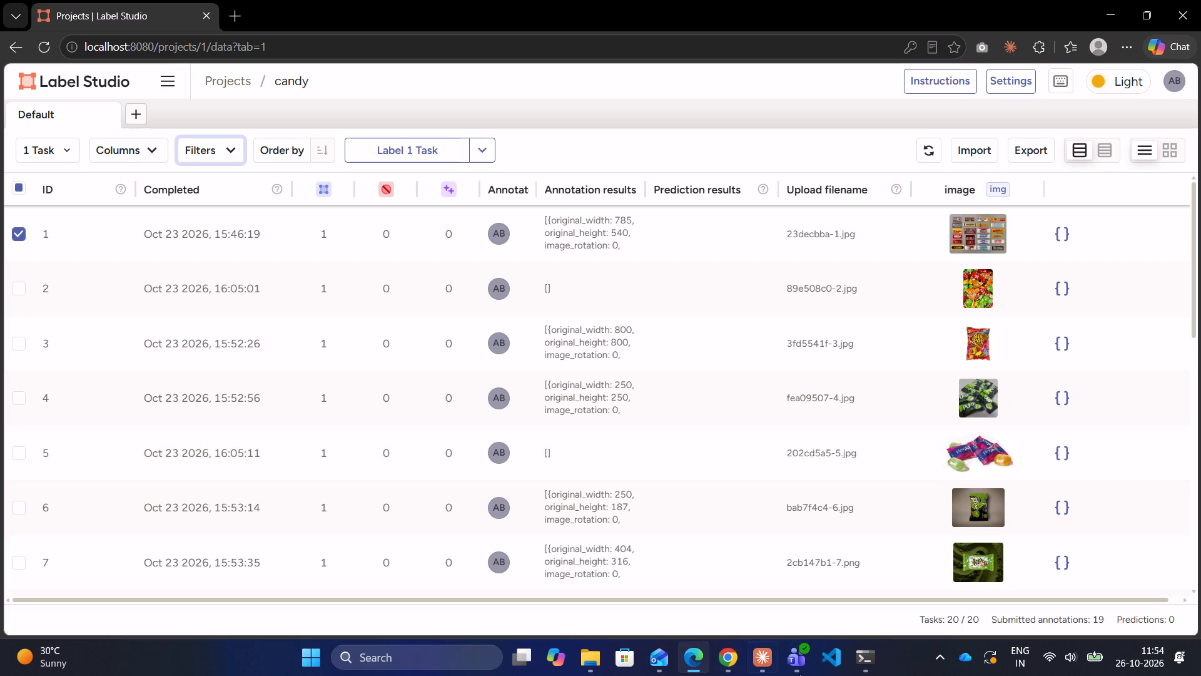
Switch to the "training YOLO model" document in Chrome and start the dash bullet with "After labelling each image manually with bounding box".
{"action": "left_click", "coordinate": [723, 655]}
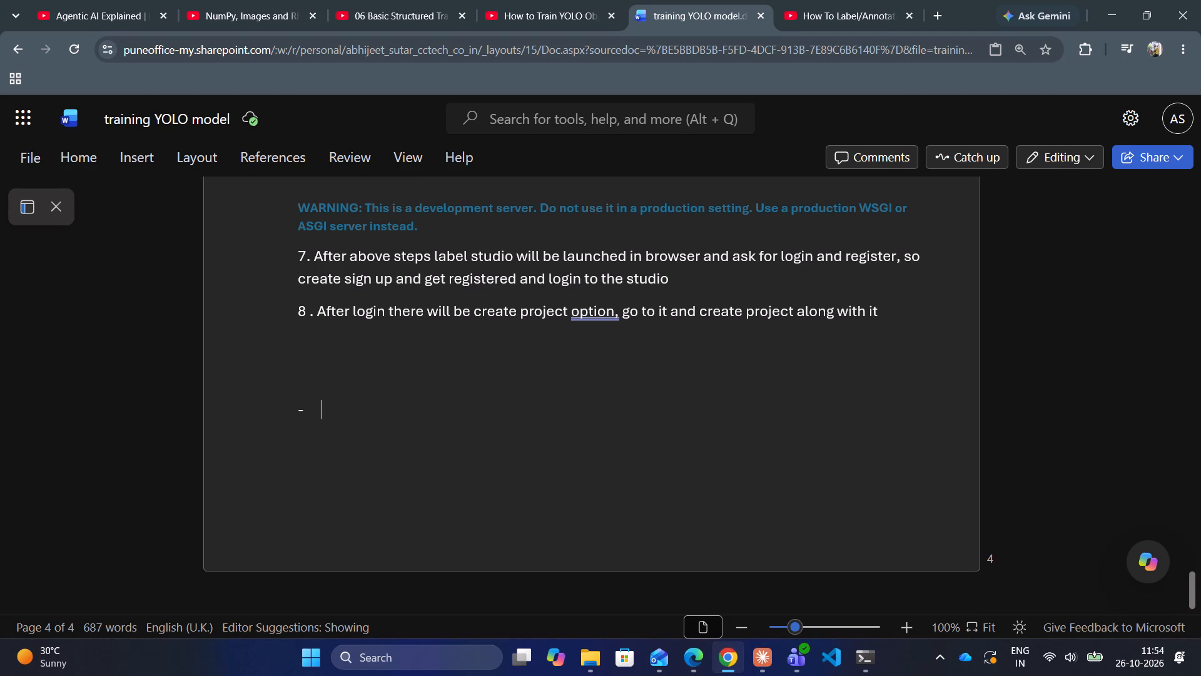
{"action": "type", "text": "after labelling eacxg"}
{"action": "key", "text": "BackSpace"}
{"action": "key", "text": "BackSpace"}
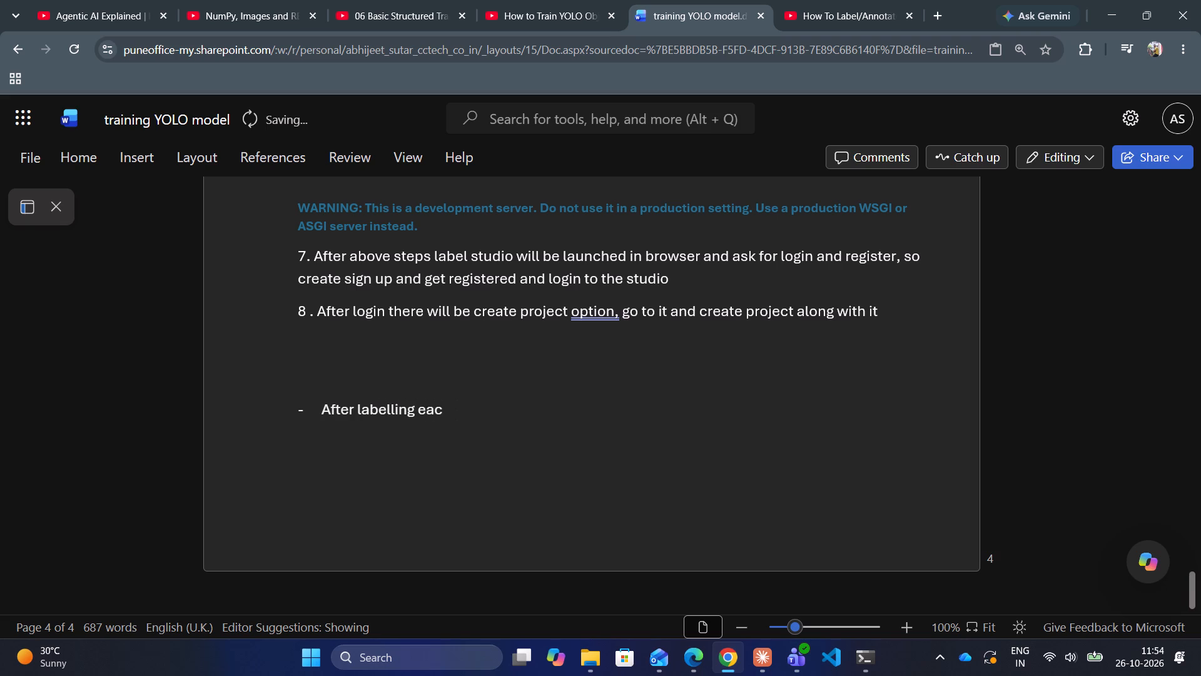
{"action": "type", "text": "h image manually with bounding box"}
{"action": "key", "text": "space"}
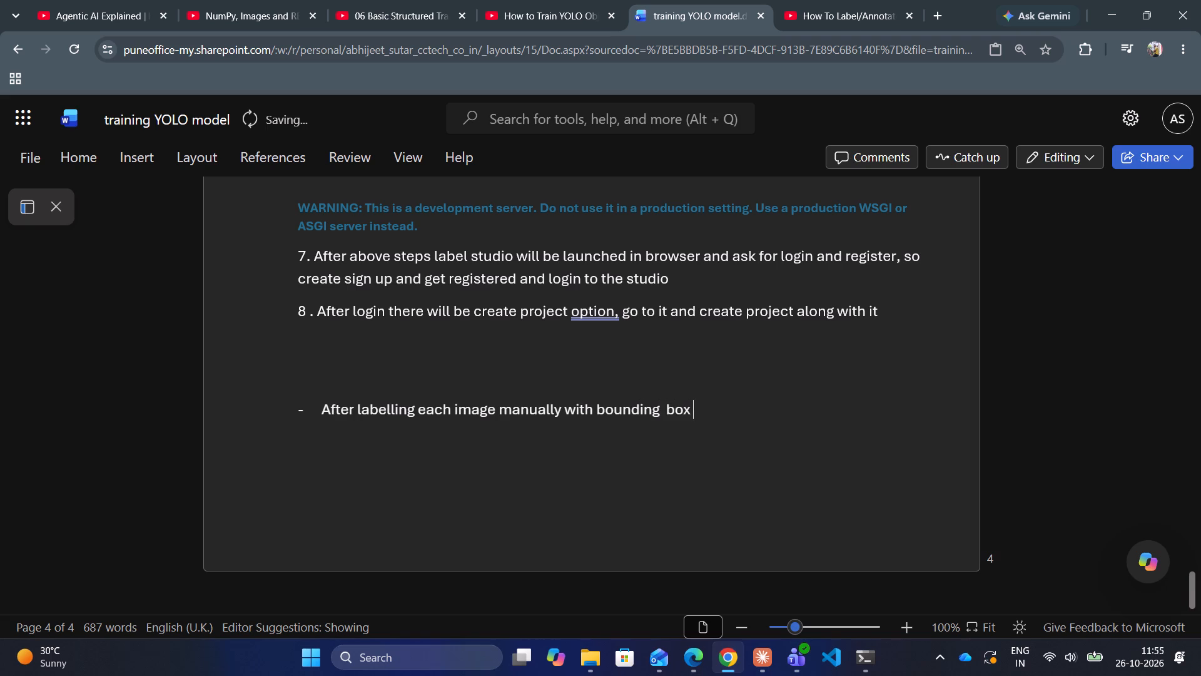
Continue the dash bullet with "now , select id column which will select all images present".
{"action": "type", "text": "now"}
{"action": "key", "text": "space"}
{"action": "type", "text": ", seletc"}
{"action": "key", "text": "space"}
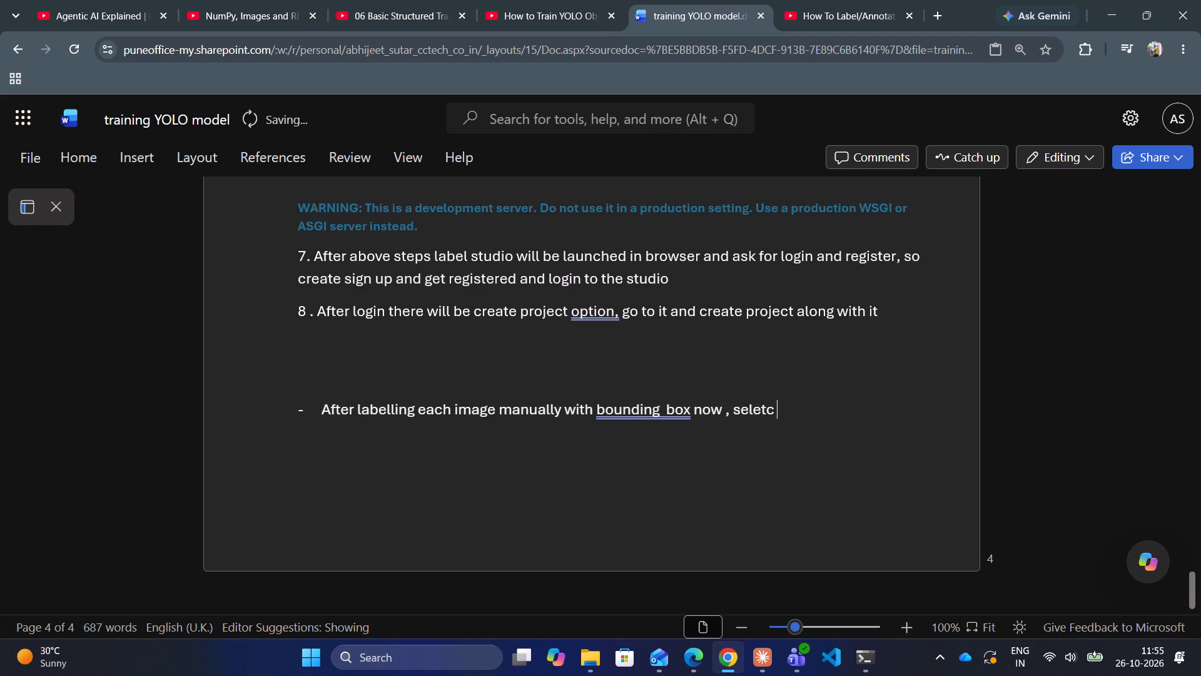
{"action": "key", "text": "BackSpace"}
{"action": "key", "text": "BackSpace"}
{"action": "key", "text": "BackSpace"}
{"action": "type", "text": "ct"}
{"action": "key", "text": "space"}
{"action": "type", "text": "id"}
{"action": "key", "text": "space"}
{"action": "type", "text": "column which will select"}
{"action": "key", "text": "space"}
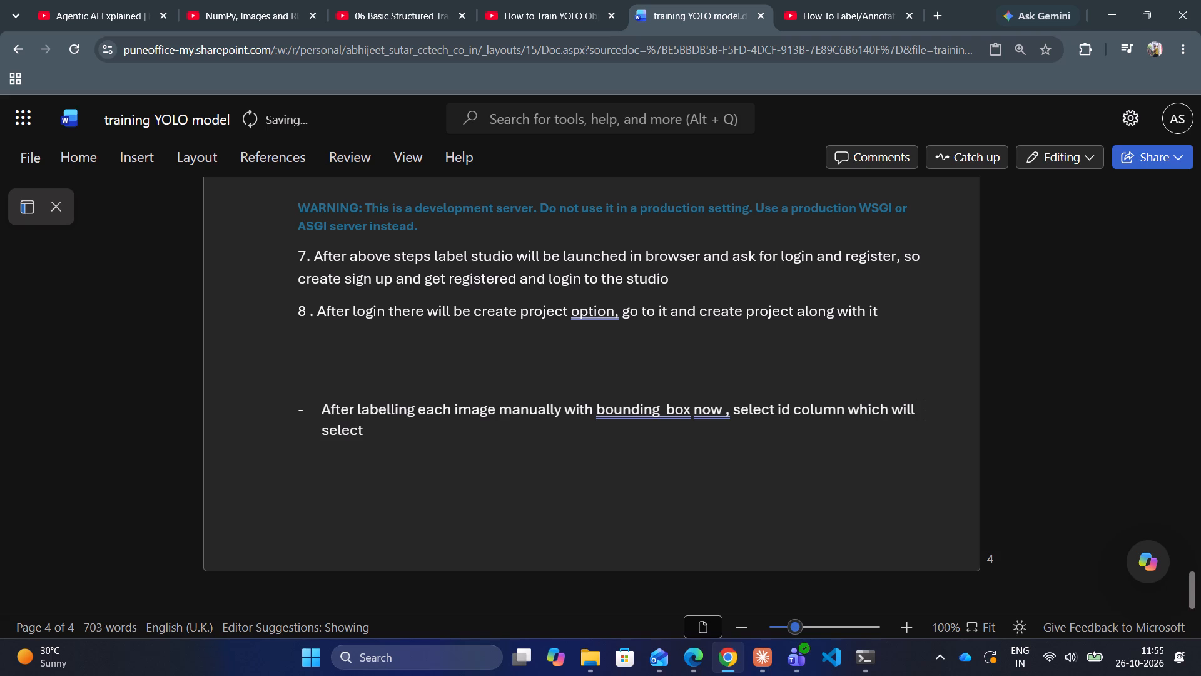
{"action": "type", "text": "all images present"}
{"action": "key", "text": "space"}
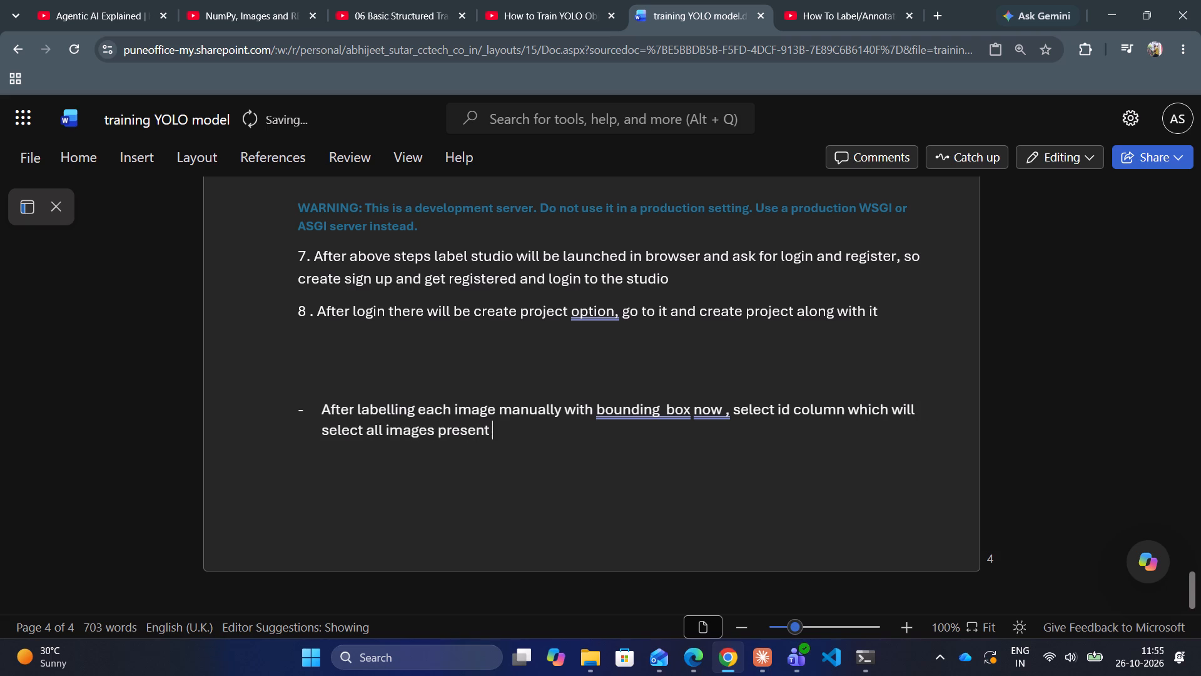
Continue the dash bullet with ", after se;ecting all images , click on EXPORT".
{"action": "type", "text": ","}
{"action": "key", "text": "space"}
{"action": "type", "text": "after se;ecting all images , click"}
{"action": "key", "text": "space"}
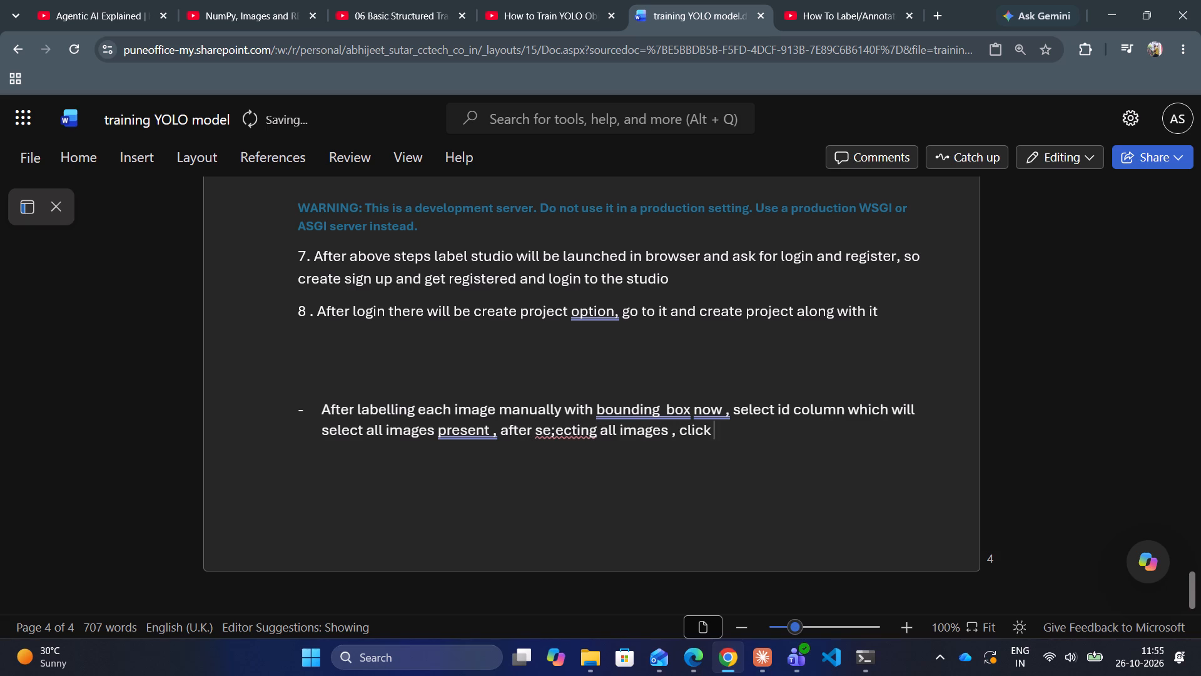
{"action": "type", "text": "on"}
{"action": "key", "text": "space"}
{"action": "type", "text": "EXPORT"}
{"action": "key", "text": "space"}
Continue the bullet with "and new window will pop up where you".
{"action": "type", "text": "and"}
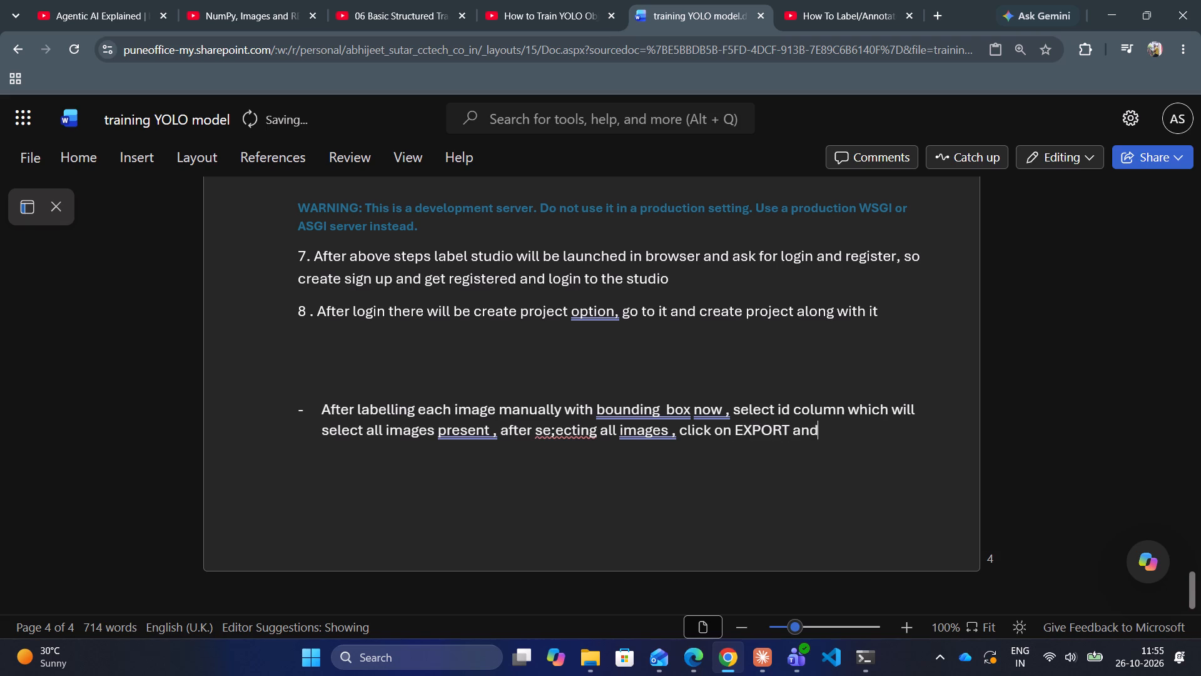
{"action": "key", "text": "space"}
{"action": "type", "text": "new window will"}
{"action": "key", "text": "space"}
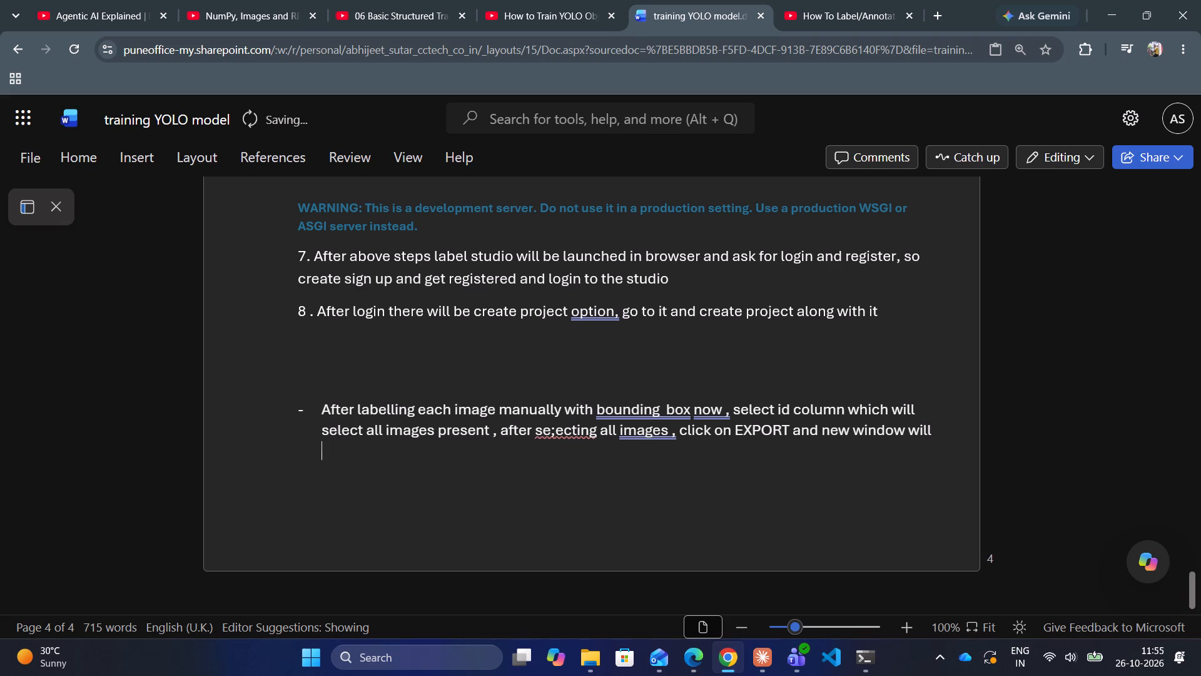
{"action": "type", "text": "pop up"}
{"action": "key", "text": "space"}
{"action": "type", "text": "whr"}
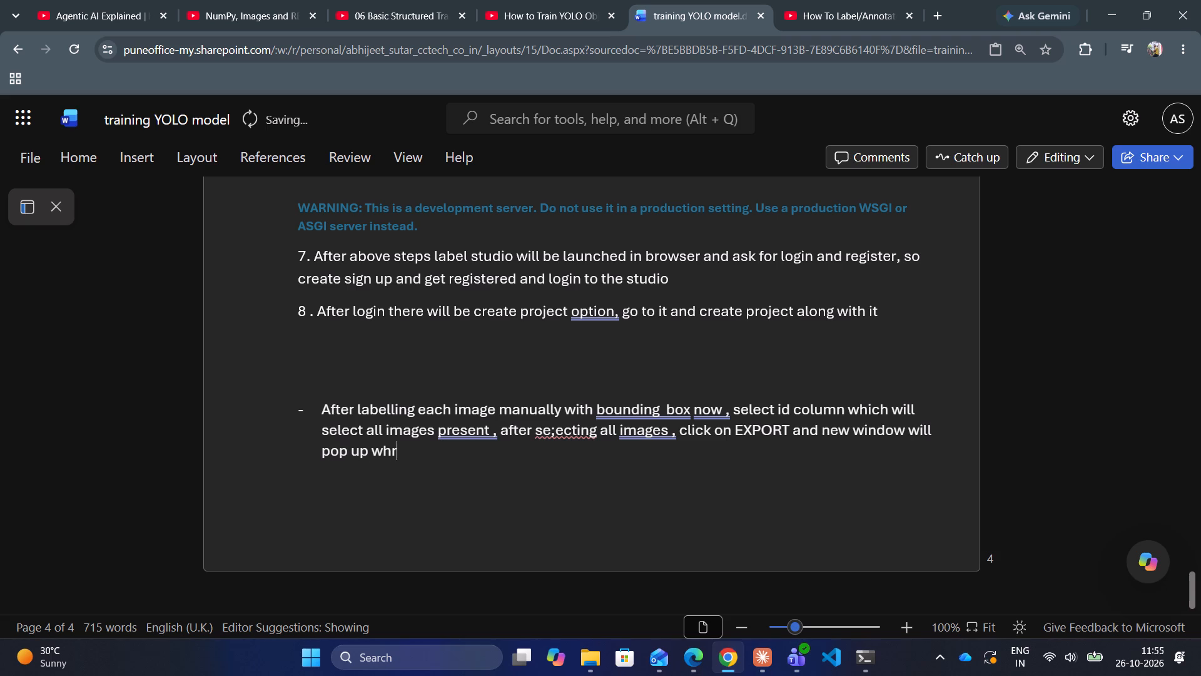
{"action": "key", "text": "BackSpace"}
{"action": "type", "text": "ere"}
{"action": "key", "text": "space"}
{"action": "type", "text": "you"}
Finish the bullet's sentence with "will have to choose what kind of output you want ex.".
{"action": "key", "text": "space"}
{"action": "type", "text": "will have to s"}
{"action": "key", "text": "BackSpace"}
{"action": "type", "text": "choose whay"}
{"action": "key", "text": "BackSpace"}
{"action": "type", "text": "t kinf"}
{"action": "key", "text": "space"}
{"action": "key", "text": "BackSpace"}
{"action": "key", "text": "BackSpace"}
{"action": "type", "text": "d of output"}
{"action": "key", "text": "space"}
{"action": "key", "text": "space"}
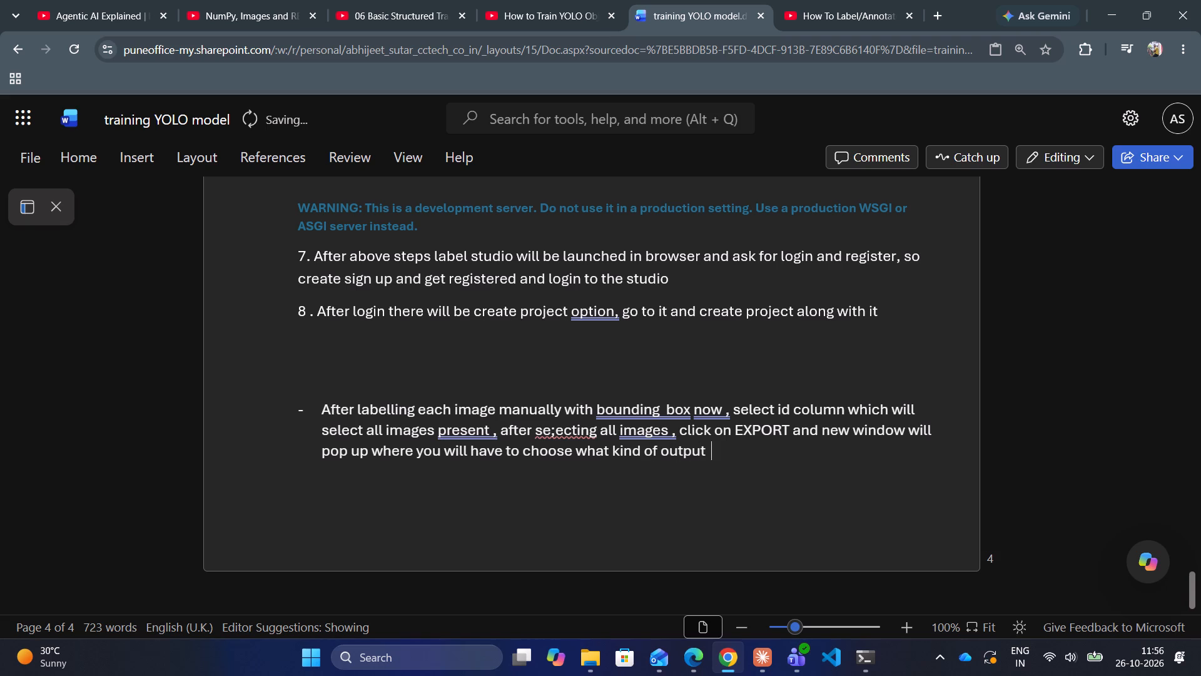
{"action": "type", "text": "you wn"}
{"action": "key", "text": "BackSpace"}
{"action": "type", "text": "ant"}
{"action": "key", "text": "space"}
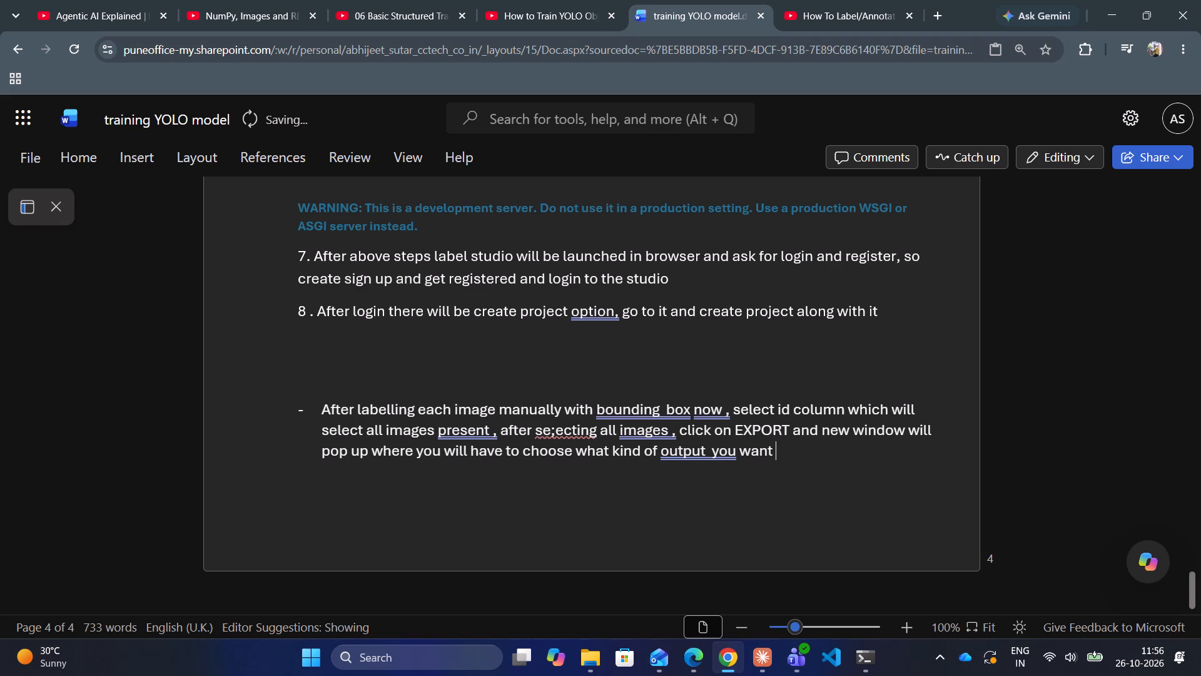
{"action": "type", "text": "ex"}
{"action": "type", "text": "."}
{"action": "key", "text": "space"}
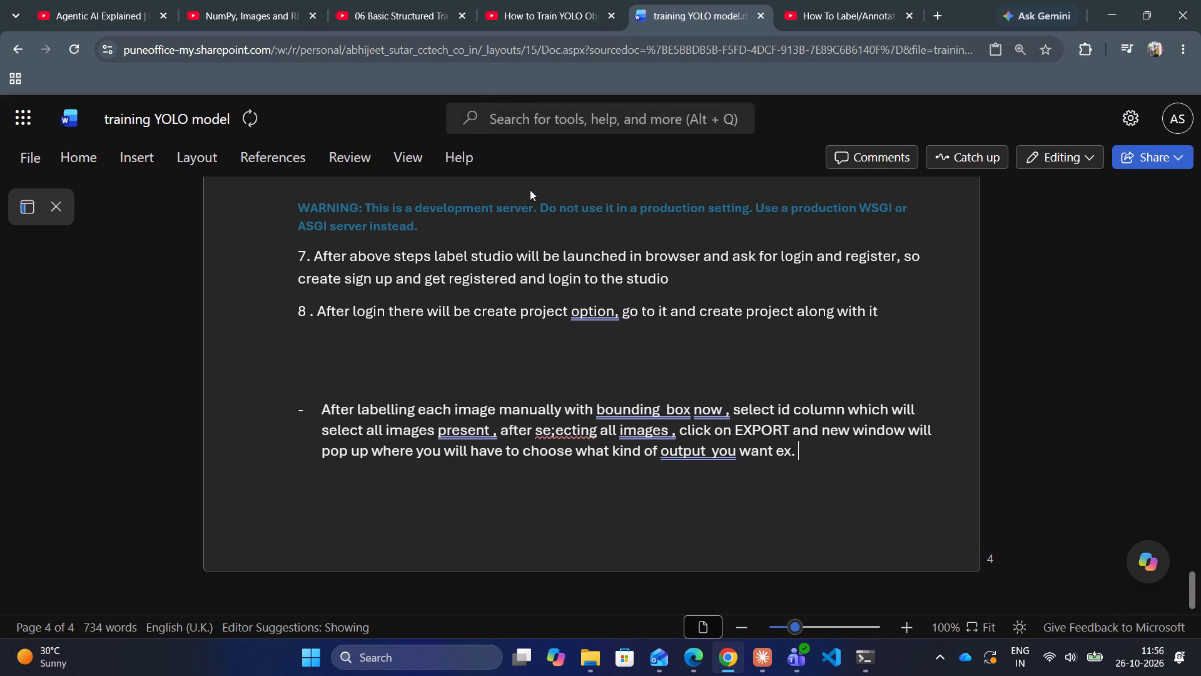
Switch to Label Studio in Edge and choose YOLO with Images as the candy project's export format.
{"action": "left_click", "coordinate": [708, 660]}
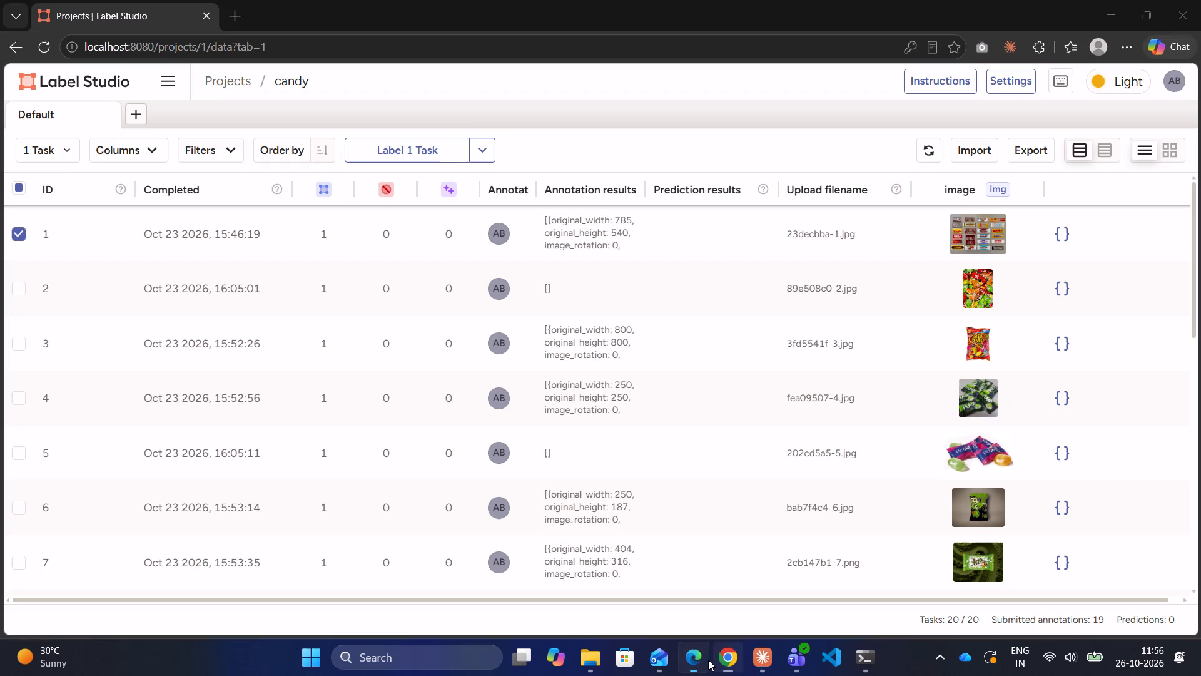
{"action": "left_click", "coordinate": [1041, 148]}
{"action": "scroll", "coordinate": [495, 347], "scroll_direction": "down", "scroll_amount": 4}
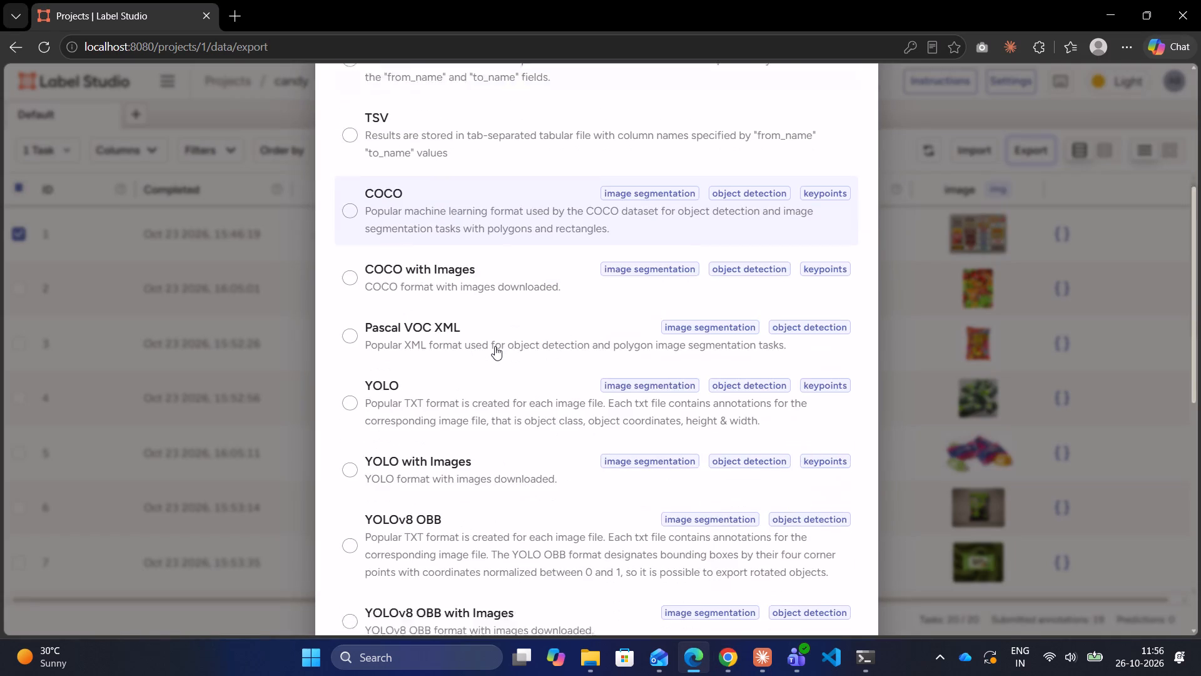
{"action": "scroll", "coordinate": [495, 346], "scroll_direction": "down", "scroll_amount": 2}
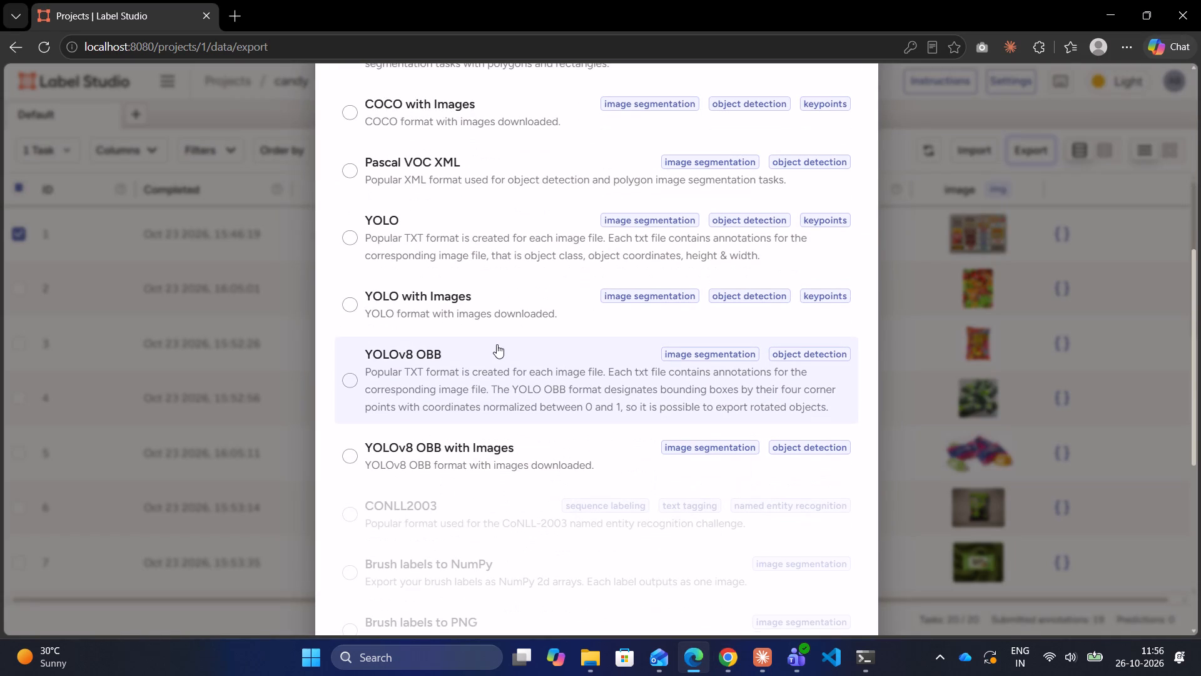
{"action": "left_click", "coordinate": [349, 308]}
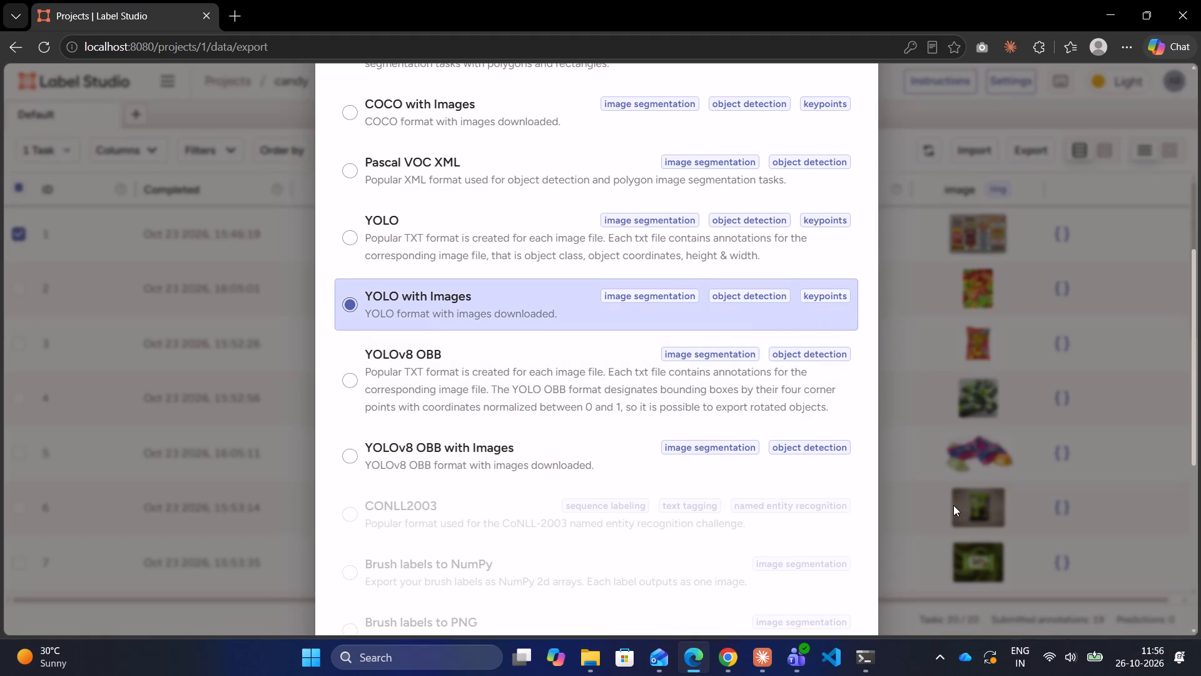
Capture a screenshot of the export format list from COCO with Images to Brush labels to NumPy, and close the export dialog.
{"action": "key", "text": "Print"}
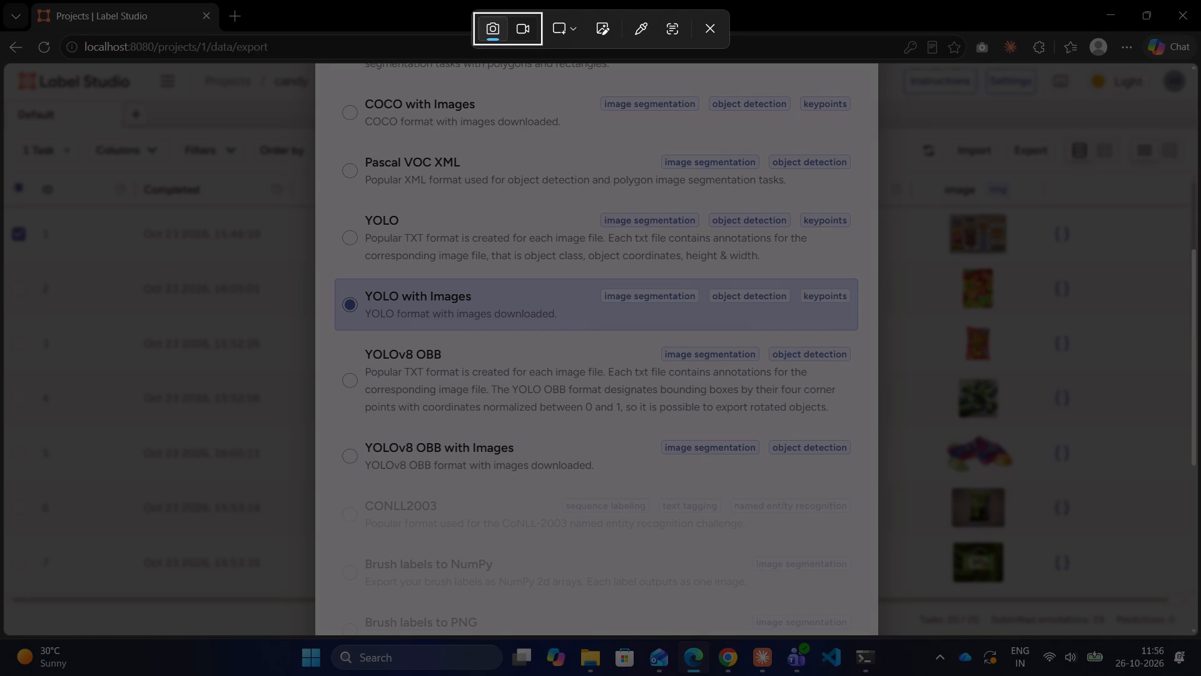
{"action": "left_click_drag", "start_coordinate": [332, 81], "coordinate": [867, 569]}
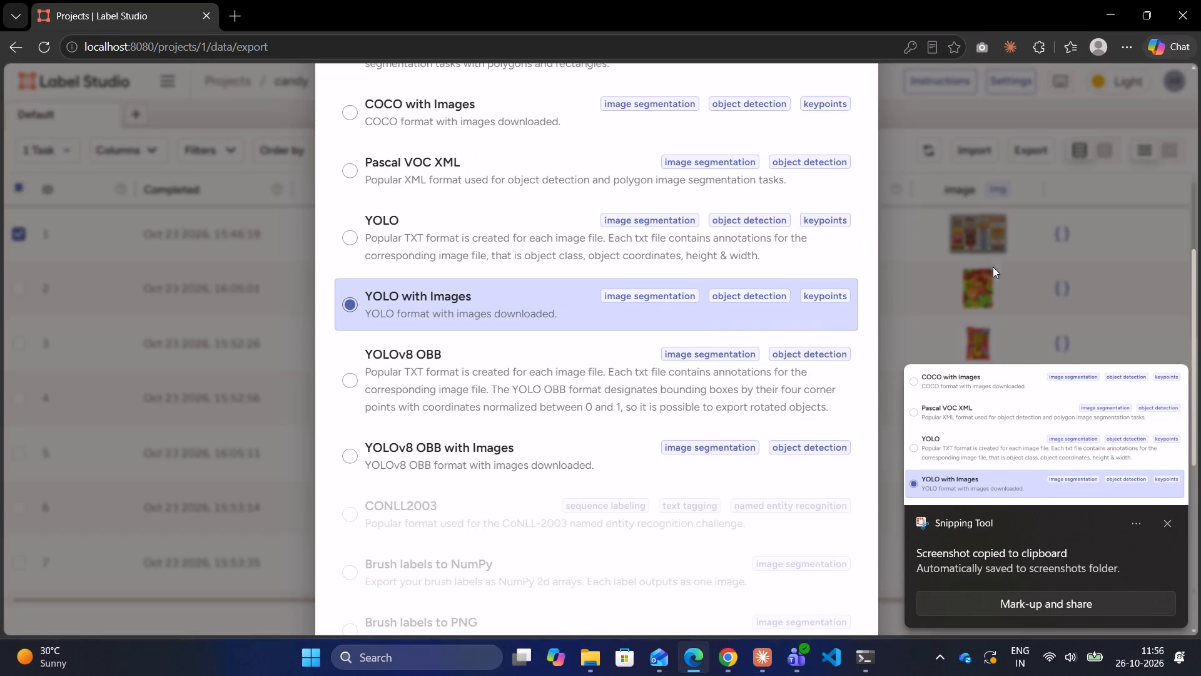
{"action": "scroll", "coordinate": [881, 163], "scroll_direction": "up", "scroll_amount": 11}
{"action": "left_click", "coordinate": [828, 116]}
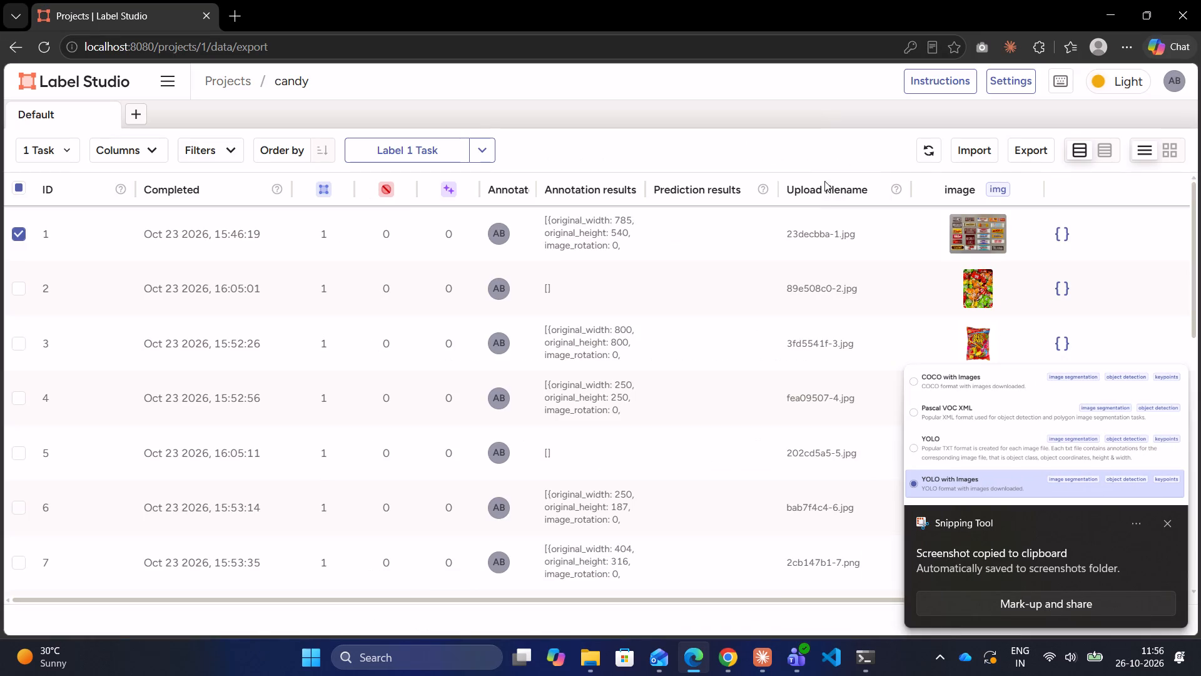
Switch to the "training YOLO model" document in Chrome, paste the screenshot on a new line below the bullet and shrink it to about half its width.
{"action": "left_click", "coordinate": [736, 666]}
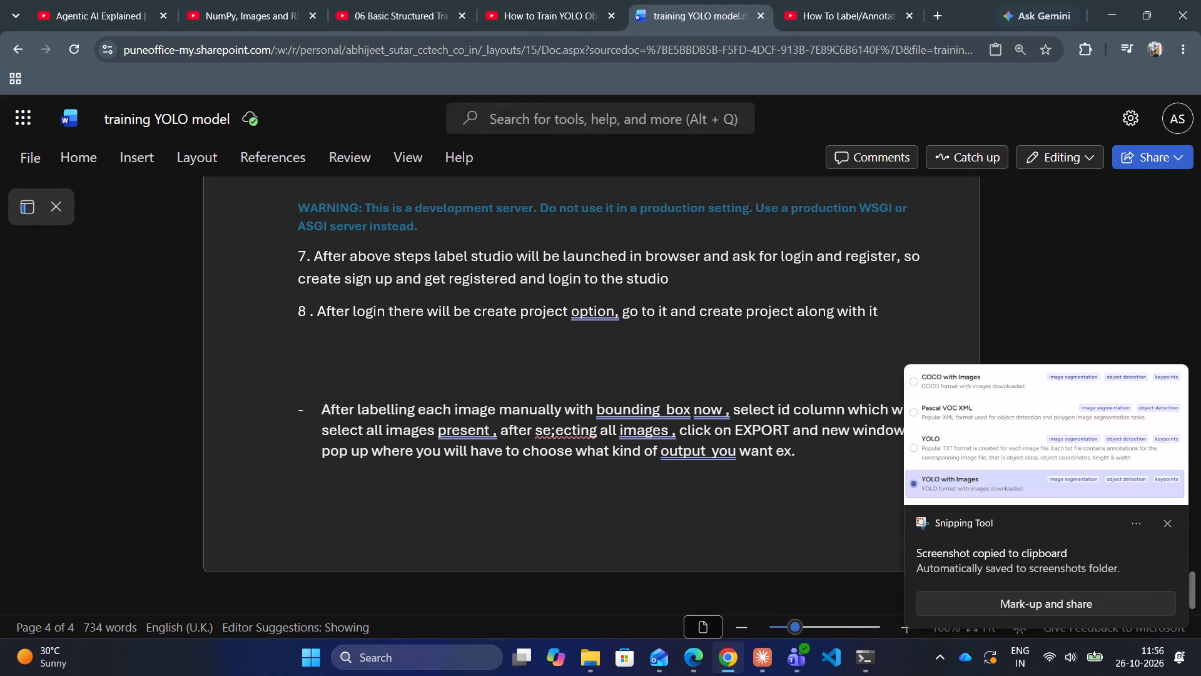
{"action": "key", "text": "Return"}
{"action": "key", "text": "ctrl+v"}
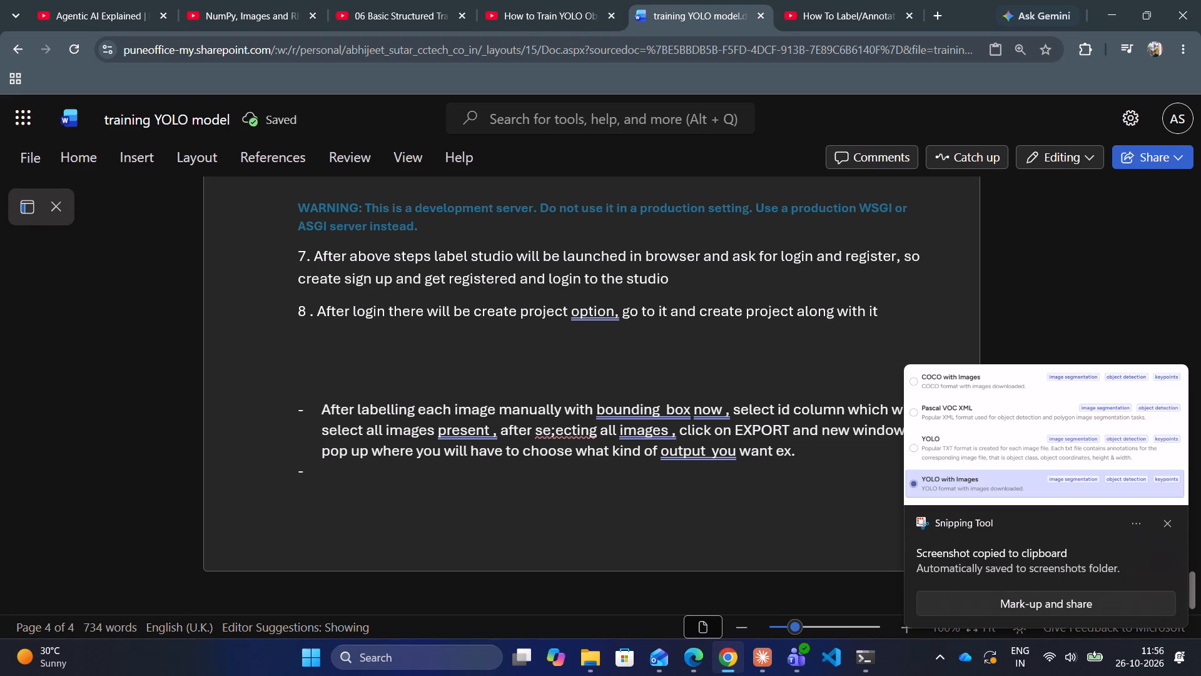
{"action": "left_click", "coordinate": [622, 308]}
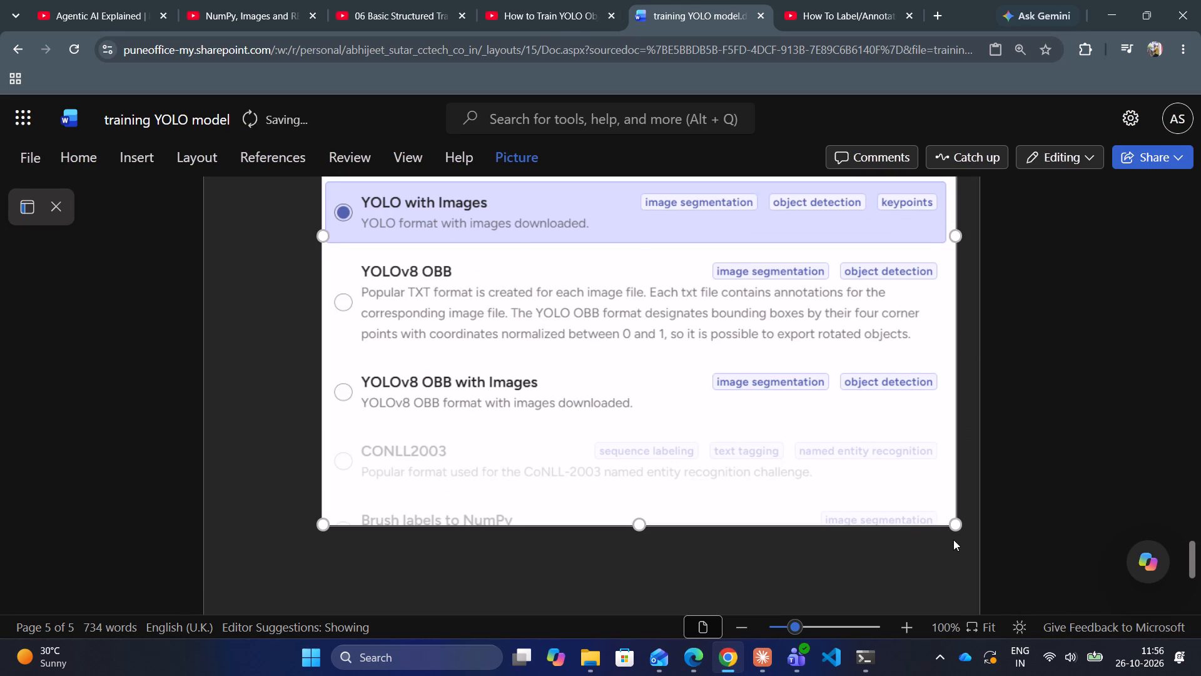
{"action": "left_click_drag", "start_coordinate": [953, 527], "coordinate": [672, 311]}
{"action": "scroll", "coordinate": [607, 381], "scroll_direction": "up", "scroll_amount": 5}
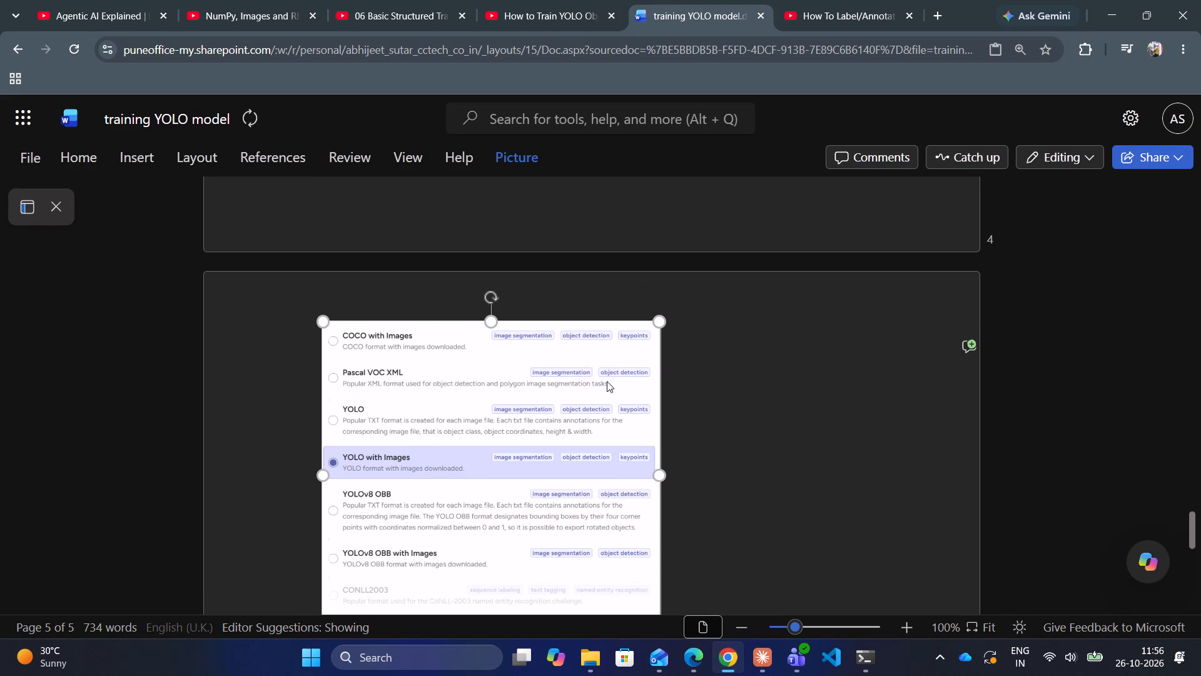
{"action": "scroll", "coordinate": [732, 433], "scroll_direction": "down", "scroll_amount": 2}
Add a dash bullet below the screenshot reading "In this way select YOLO with images and click on export", followed by an empty bullet.
{"action": "left_click", "coordinate": [702, 463]}
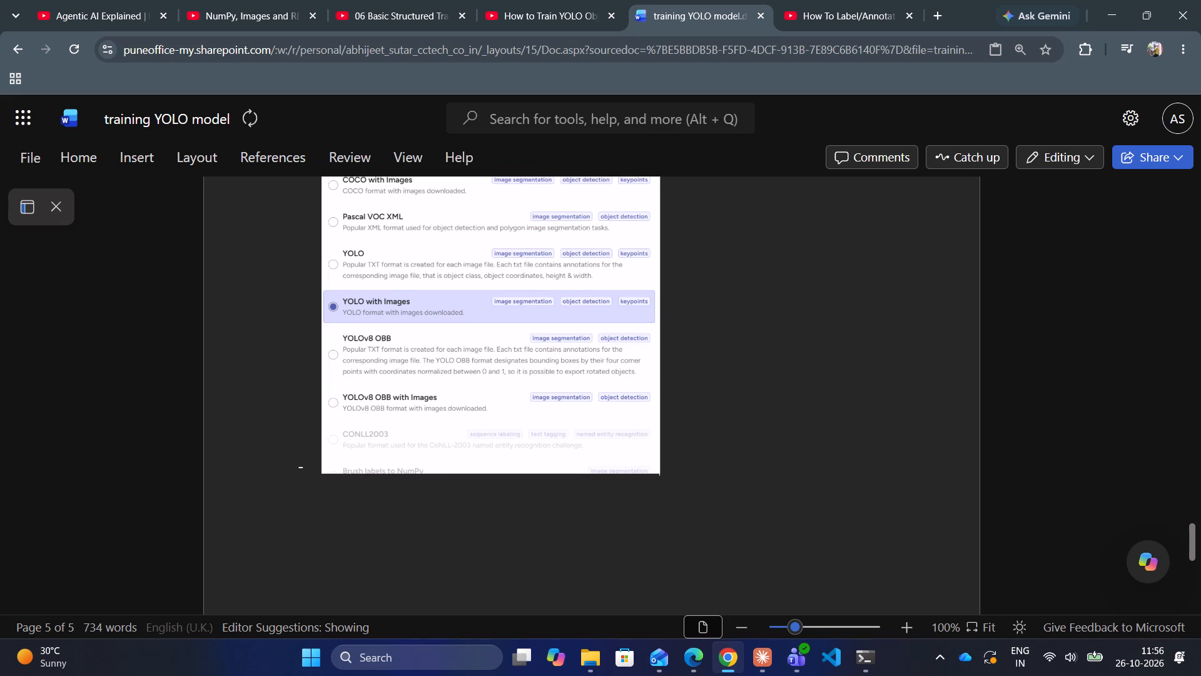
{"action": "key", "text": "Return"}
{"action": "type", "text": "in this"}
{"action": "key", "text": "space"}
{"action": "type", "text": "way select"}
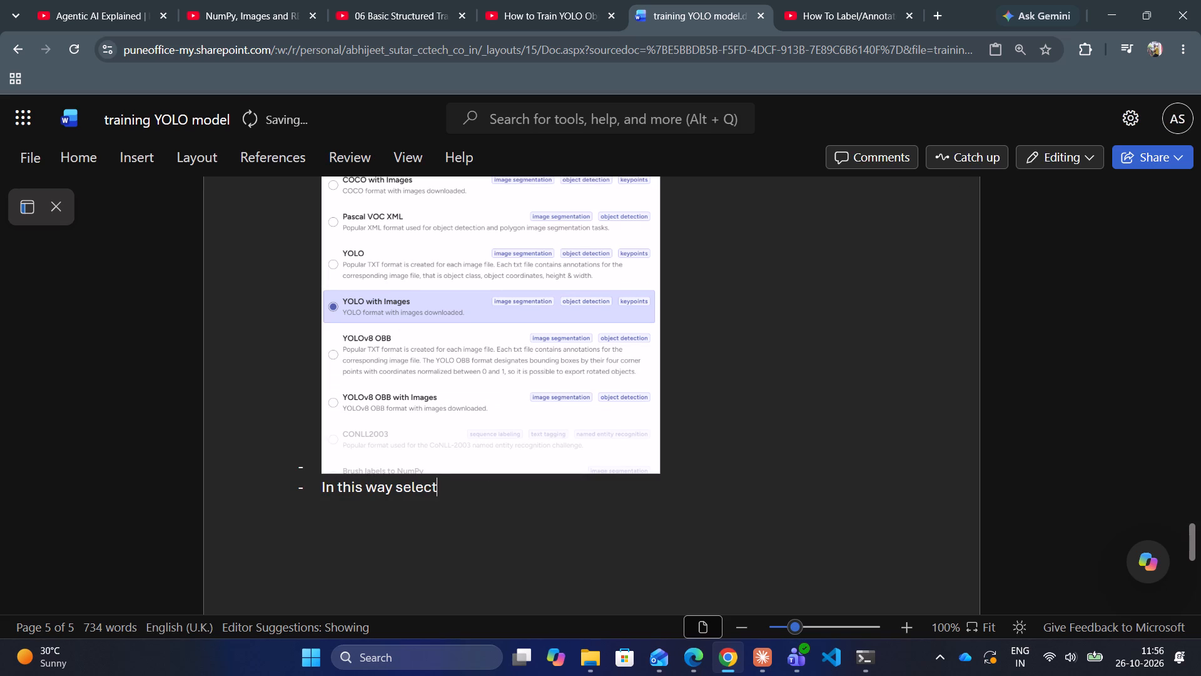
{"action": "key", "text": "space"}
{"action": "type", "text": "YOLO"}
{"action": "key", "text": "space"}
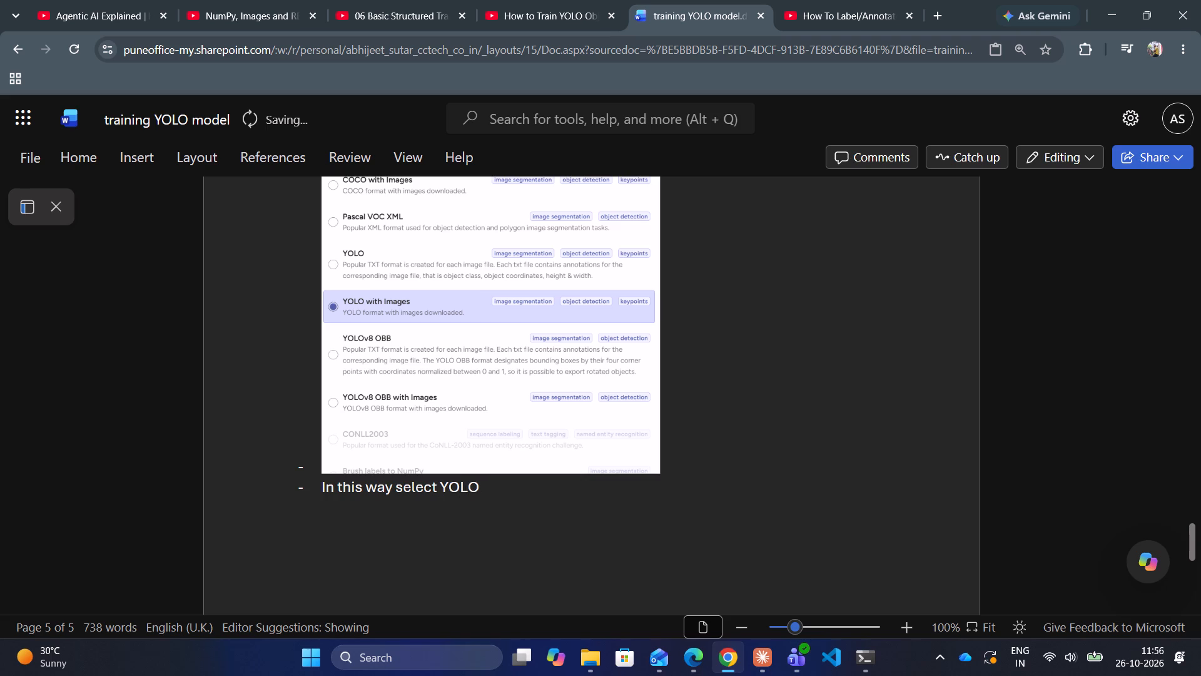
{"action": "type", "text": "with images"}
{"action": "key", "text": "space"}
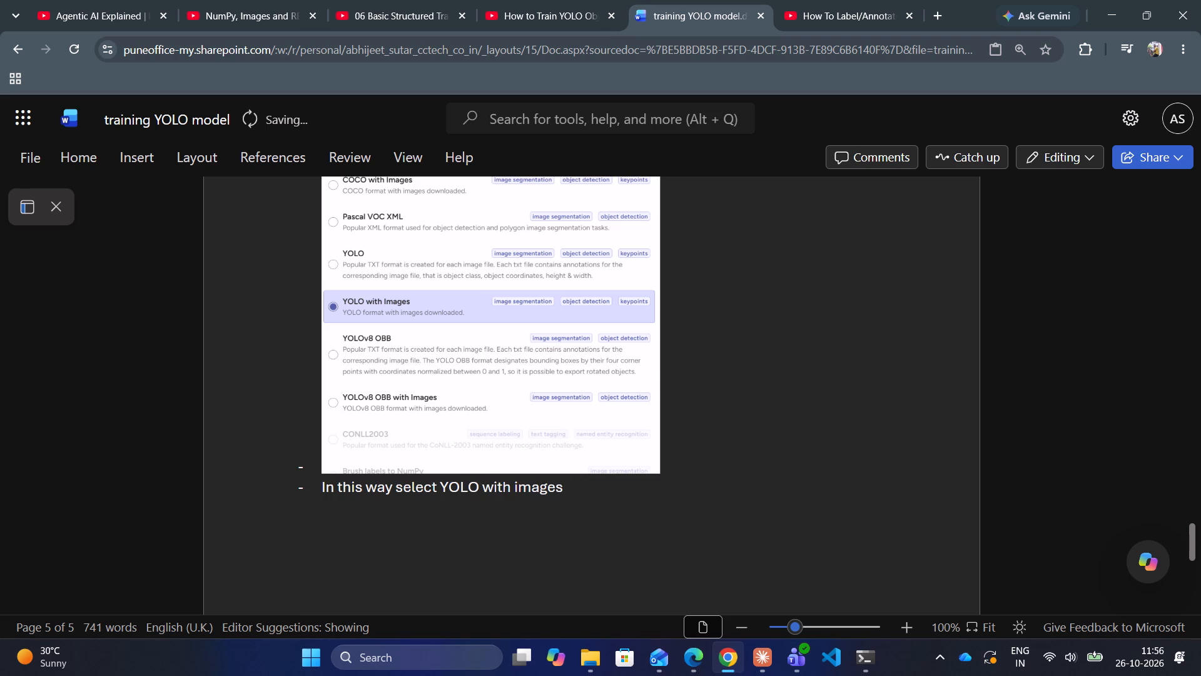
{"action": "type", "text": "and click on expo"}
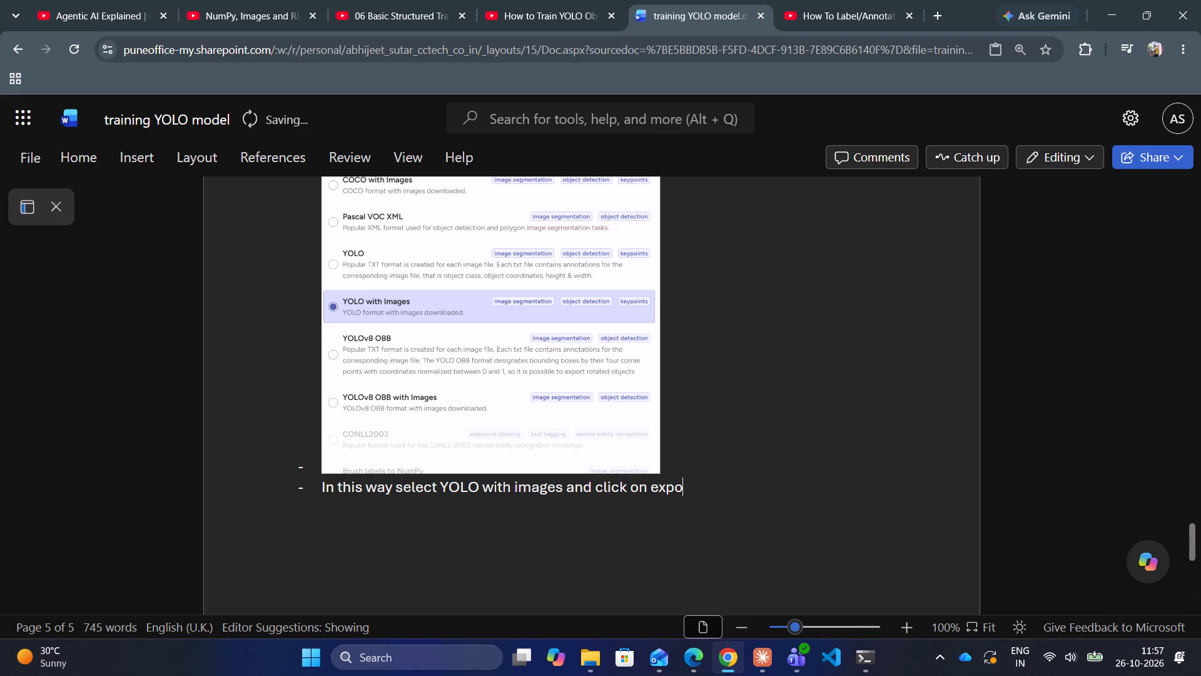
{"action": "type", "text": "rt"}
{"action": "key", "text": "Return"}
Replace the dash before "After labelling each image manually" with the number "9." and remove the paragraph's indent.
{"action": "scroll", "coordinate": [702, 463], "scroll_direction": "up", "scroll_amount": 7}
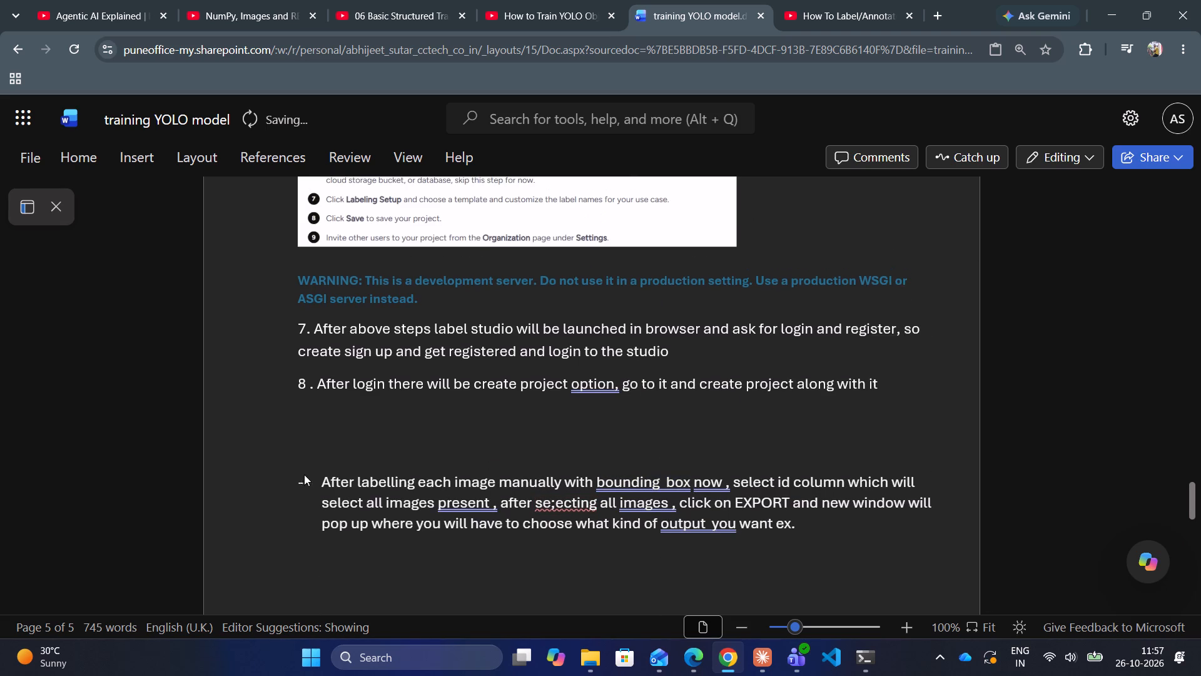
{"action": "left_click", "coordinate": [319, 478]}
{"action": "key", "text": "BackSpace"}
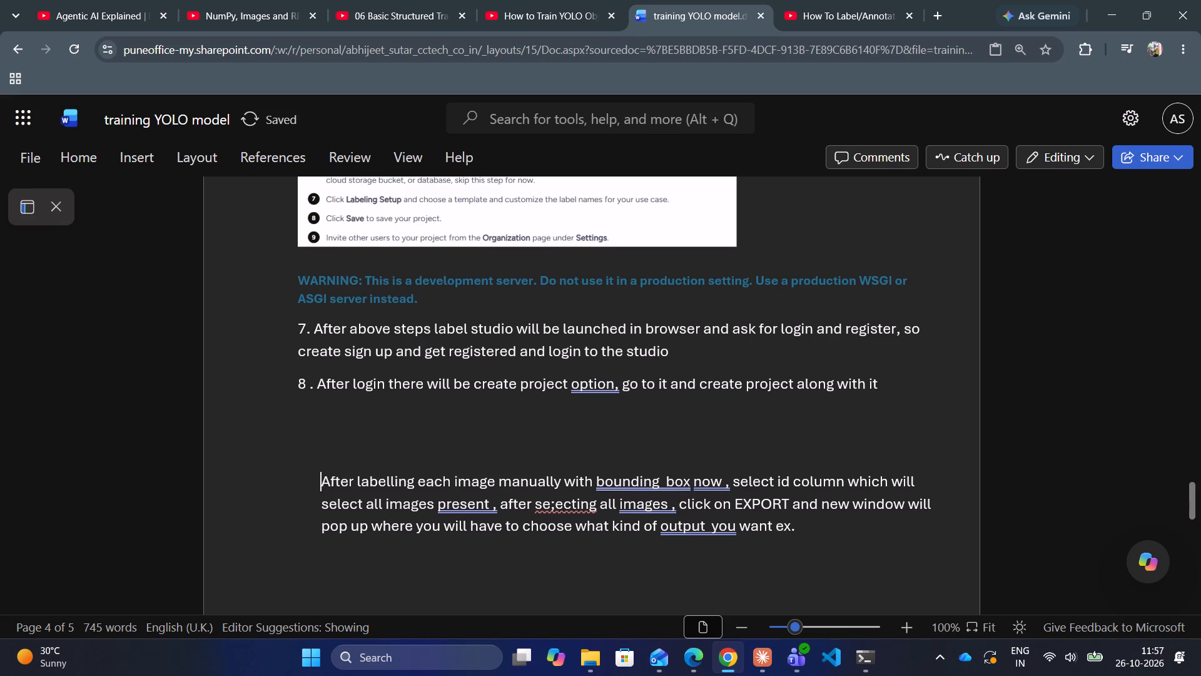
{"action": "key", "text": "BackSpace"}
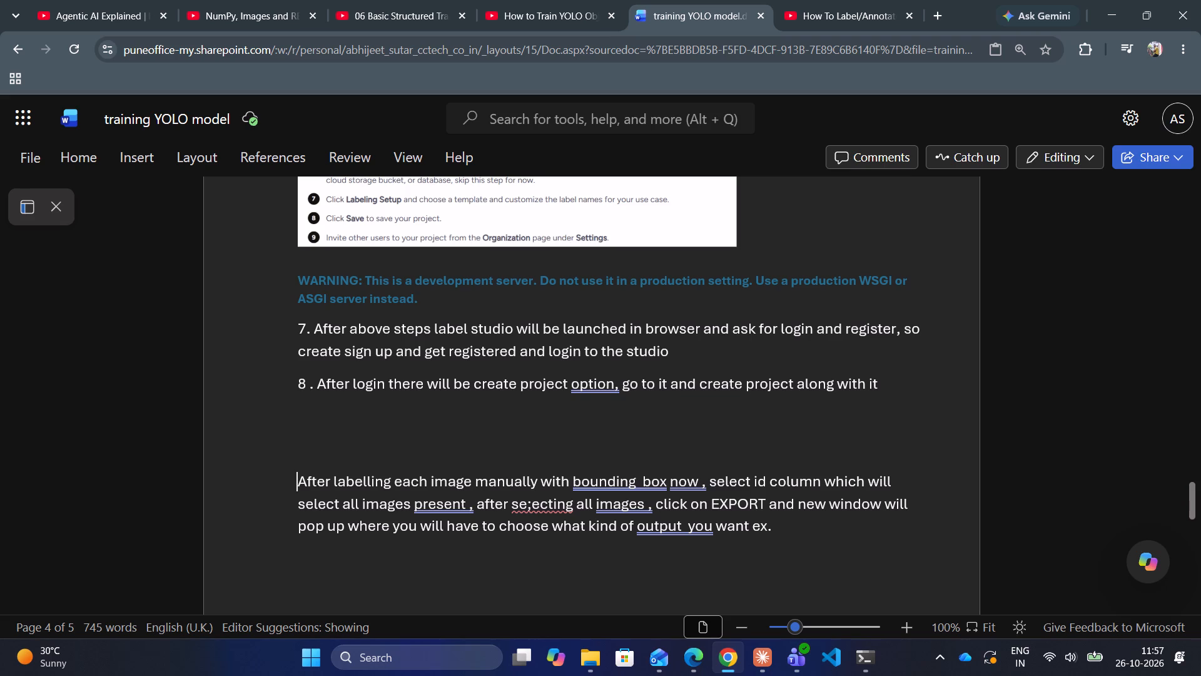
{"action": "key", "text": "9"}
{"action": "type", "text": "."}
{"action": "key", "text": "space"}
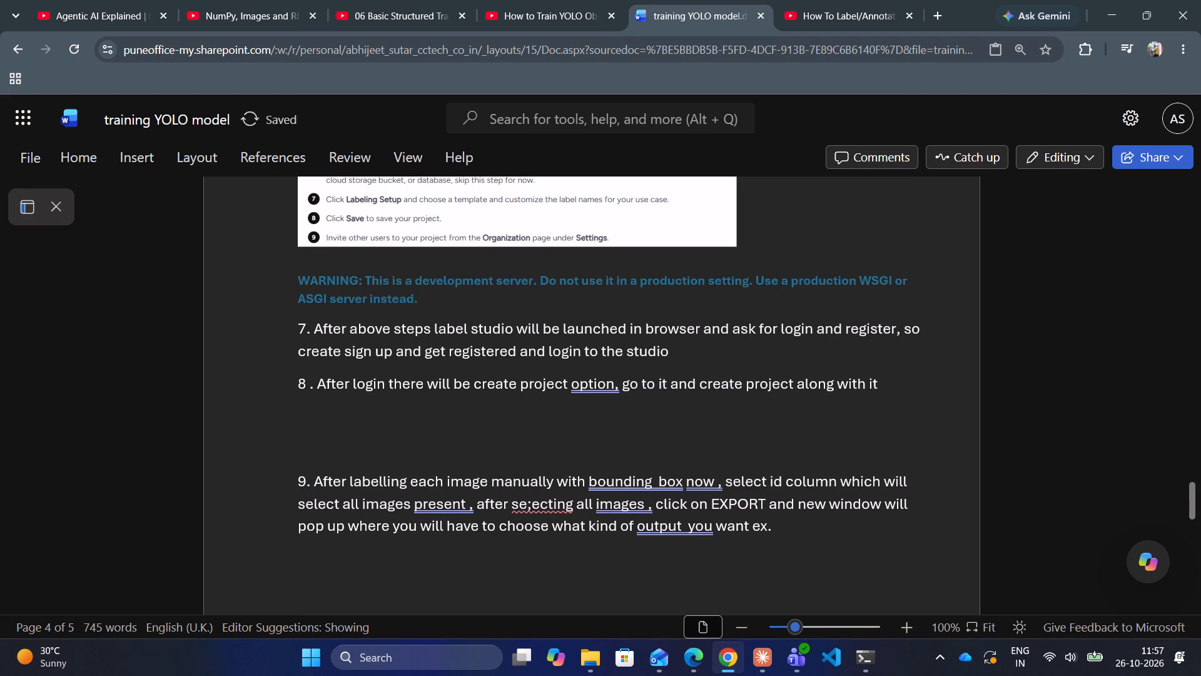
Remove the dash bullets from the "In this way select YOLO with images" line and the empty line below it.
{"action": "scroll", "coordinate": [319, 479], "scroll_direction": "down", "scroll_amount": 8}
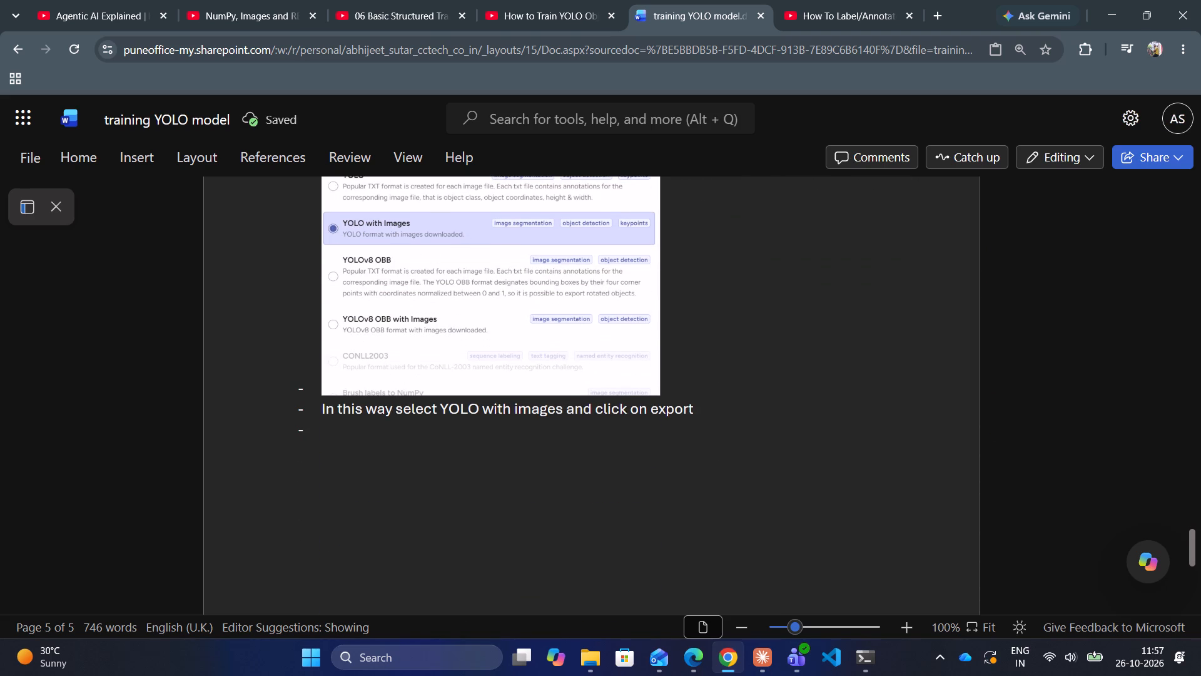
{"action": "left_click", "coordinate": [322, 414]}
{"action": "key", "text": "BackSpace"}
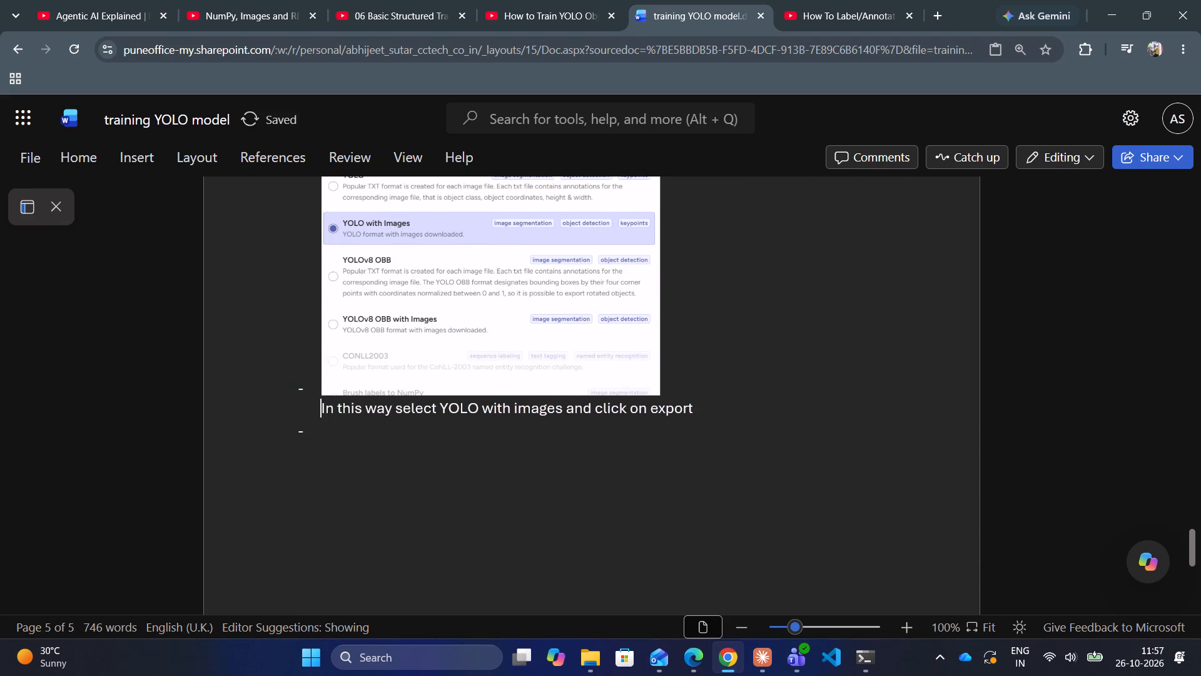
{"action": "key", "text": "Down"}
{"action": "key", "text": "BackSpace"}
Write on the empty line "10. As you click export , a zip file will get download into download folder".
{"action": "type", "text": "10."}
{"action": "key", "text": "space"}
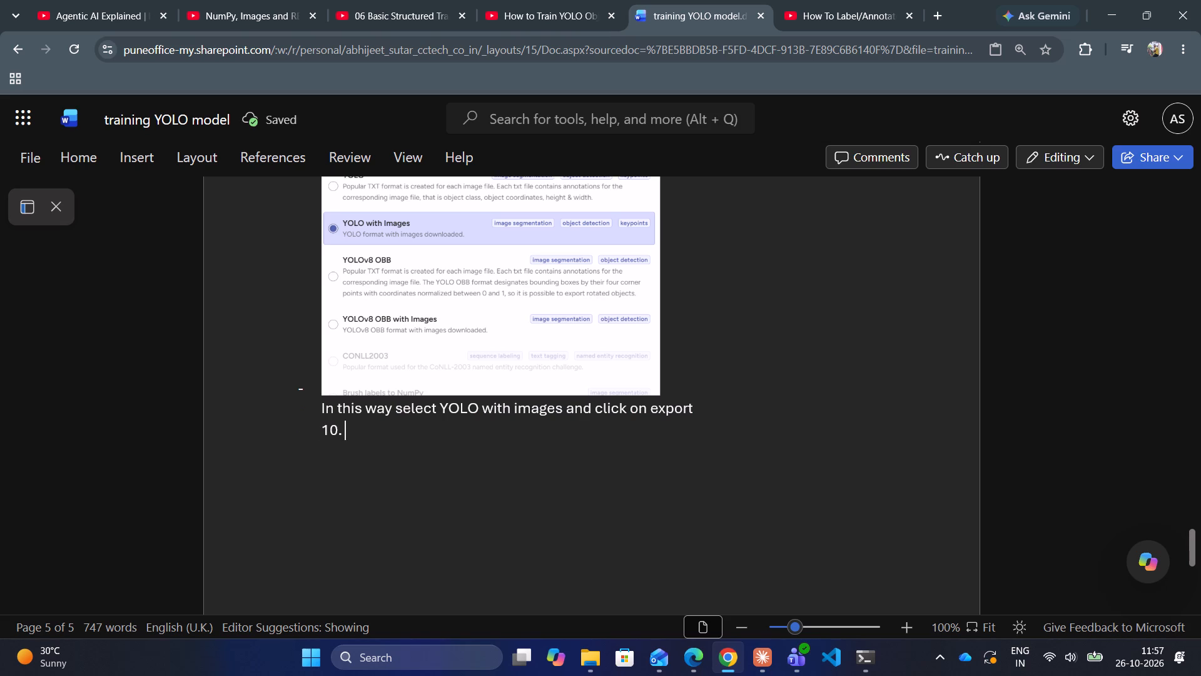
{"action": "type", "text": "after"}
{"action": "key", "text": "space"}
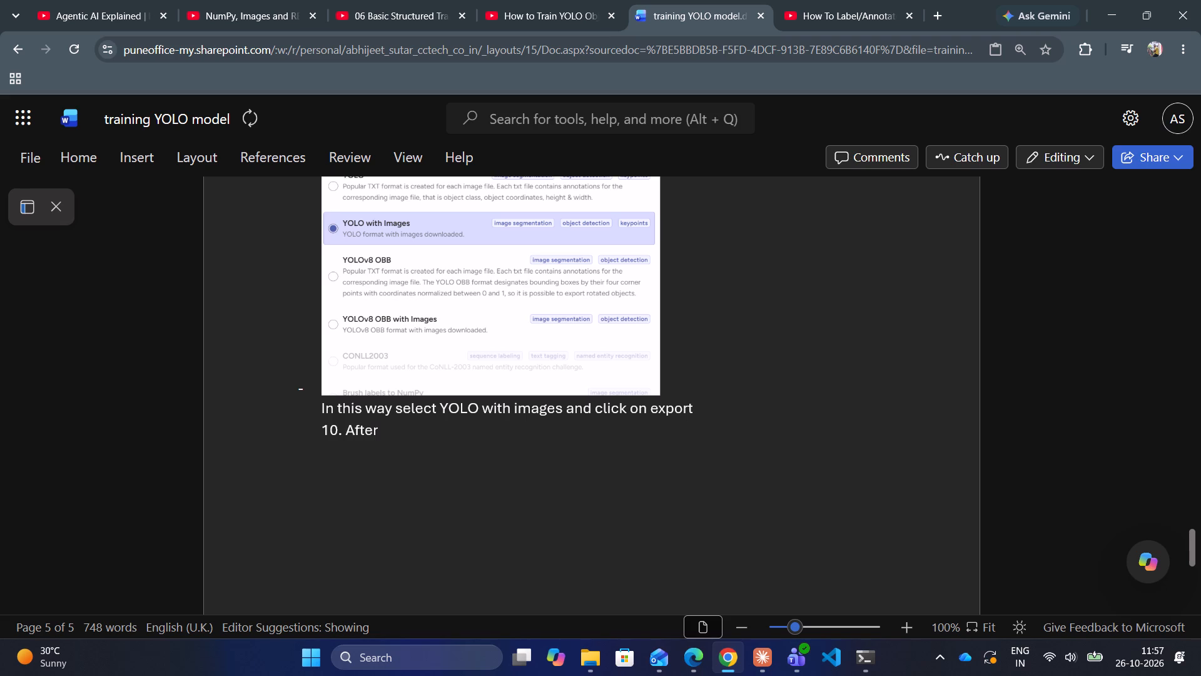
{"action": "key", "text": "BackSpace"}
{"action": "key", "text": "BackSpace"}
{"action": "key", "text": "BackSpace"}
{"action": "key", "text": "BackSpace"}
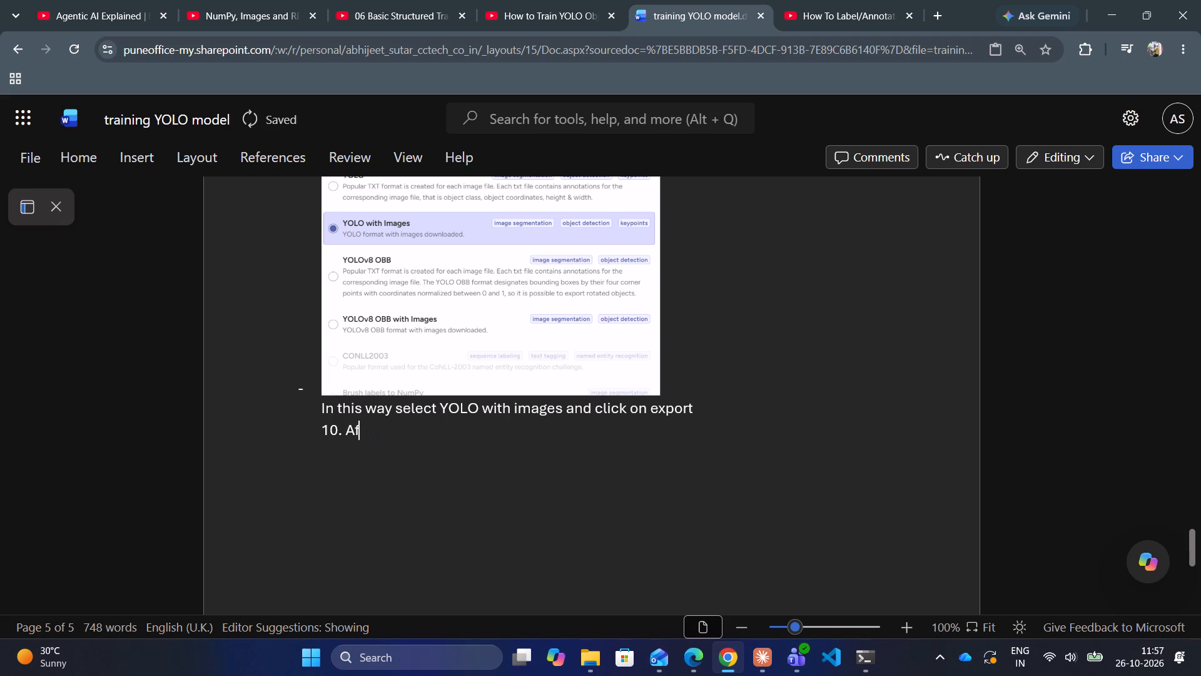
{"action": "key", "text": "BackSpace"}
{"action": "type", "text": "s you click"}
{"action": "key", "text": "space"}
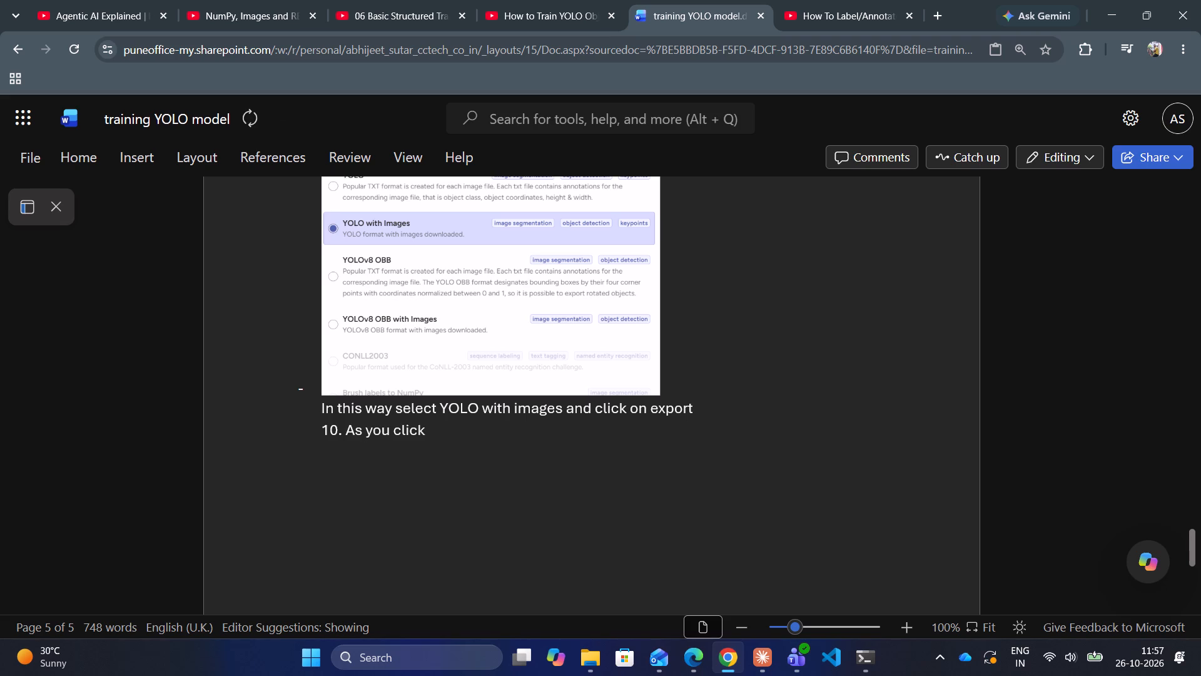
{"action": "type", "text": "export ,"}
{"action": "key", "text": "space"}
{"action": "type", "text": "a zip"}
{"action": "key", "text": "space"}
{"action": "type", "text": "file"}
{"action": "key", "text": "space"}
{"action": "key", "text": "BackSpace"}
{"action": "key", "text": "space"}
{"action": "type", "text": "will get downloas"}
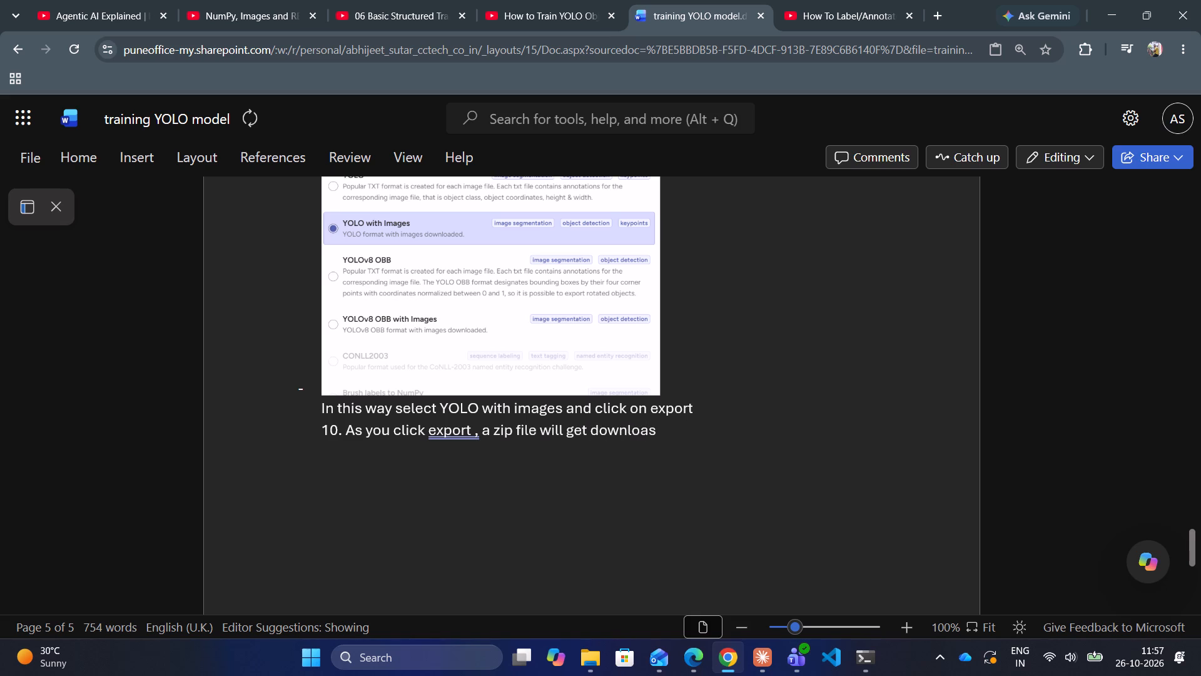
{"action": "key", "text": "BackSpace"}
{"action": "key", "text": "d"}
{"action": "key", "text": "space"}
{"action": "type", "text": "into download folder"}
{"action": "key", "text": "space"}
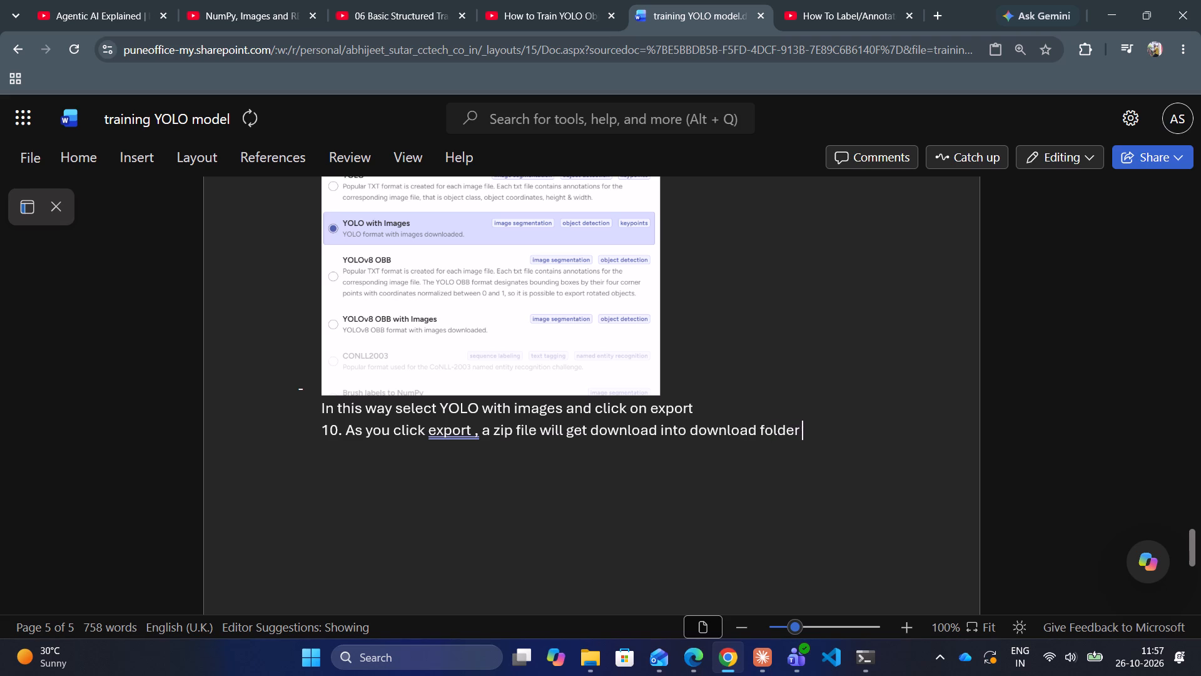
Add a line below step 10 reading "This file will have one folder with all images , second folder with .txt file for each image ()".
{"action": "key", "text": "Return"}
{"action": "type", "text": "ti"}
{"action": "key", "text": "BackSpace"}
{"action": "type", "text": "hsi"}
{"action": "key", "text": "space"}
{"action": "key", "text": "BackSpace"}
{"action": "key", "text": "BackSpace"}
{"action": "key", "text": "BackSpace"}
{"action": "key", "text": "BackSpace"}
{"action": "type", "text": "his file will have one folder with all"}
{"action": "key", "text": "space"}
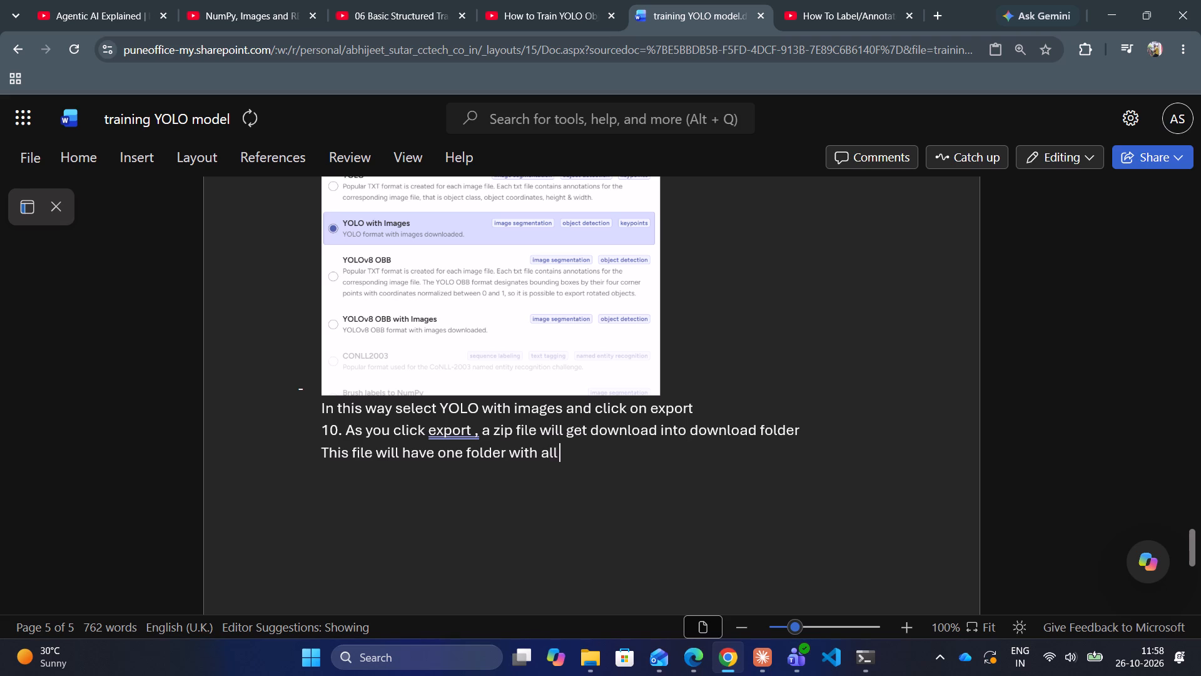
{"action": "type", "text": "images , second folder with"}
{"action": "key", "text": "space"}
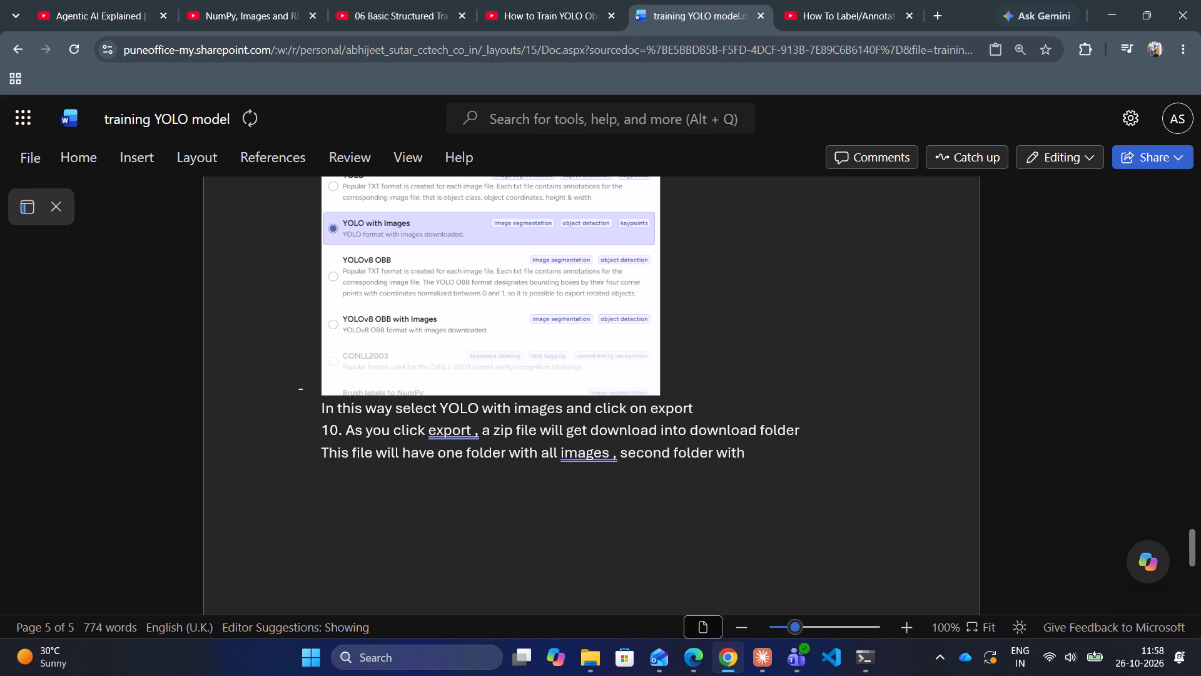
{"action": "key", "text": "period"}
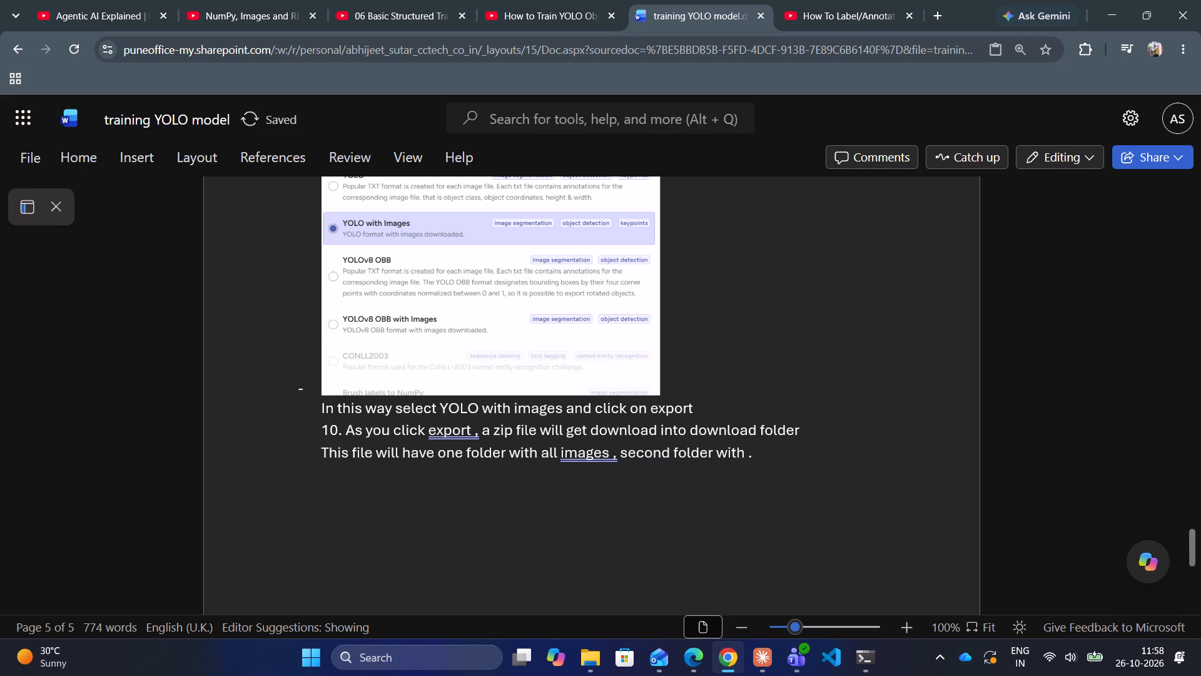
{"action": "key", "text": "BackSpace"}
{"action": "type", "text": ".txt"}
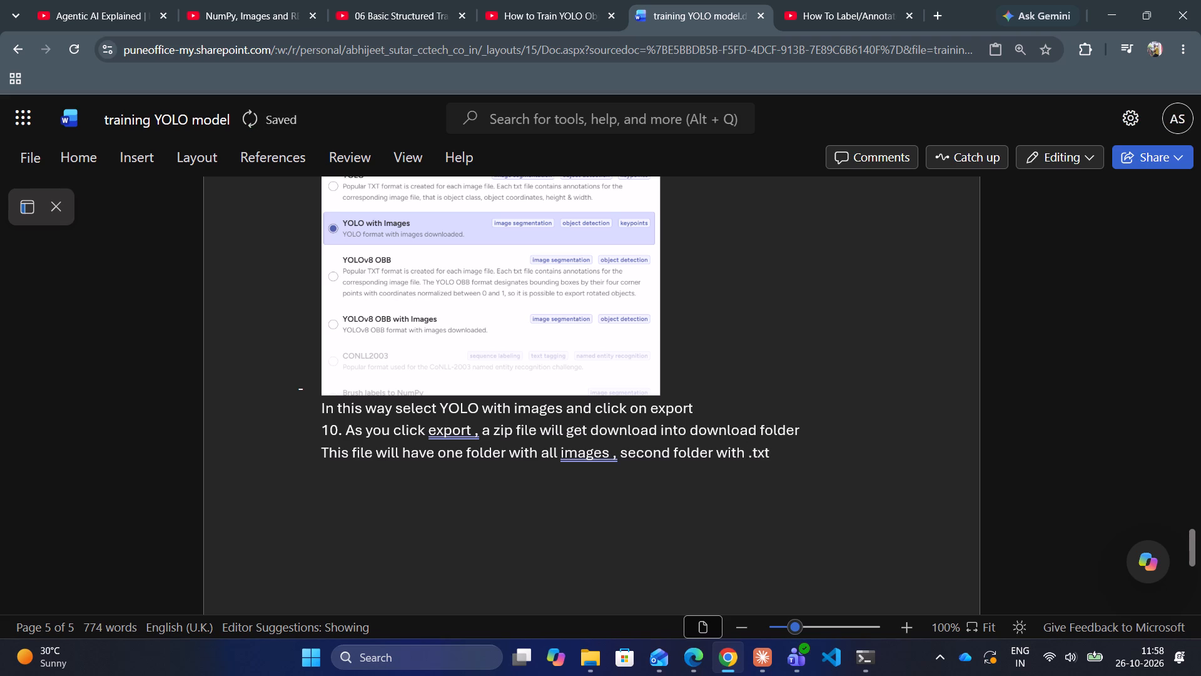
{"action": "key", "text": "space"}
{"action": "type", "text": "fiel"}
{"action": "key", "text": "space"}
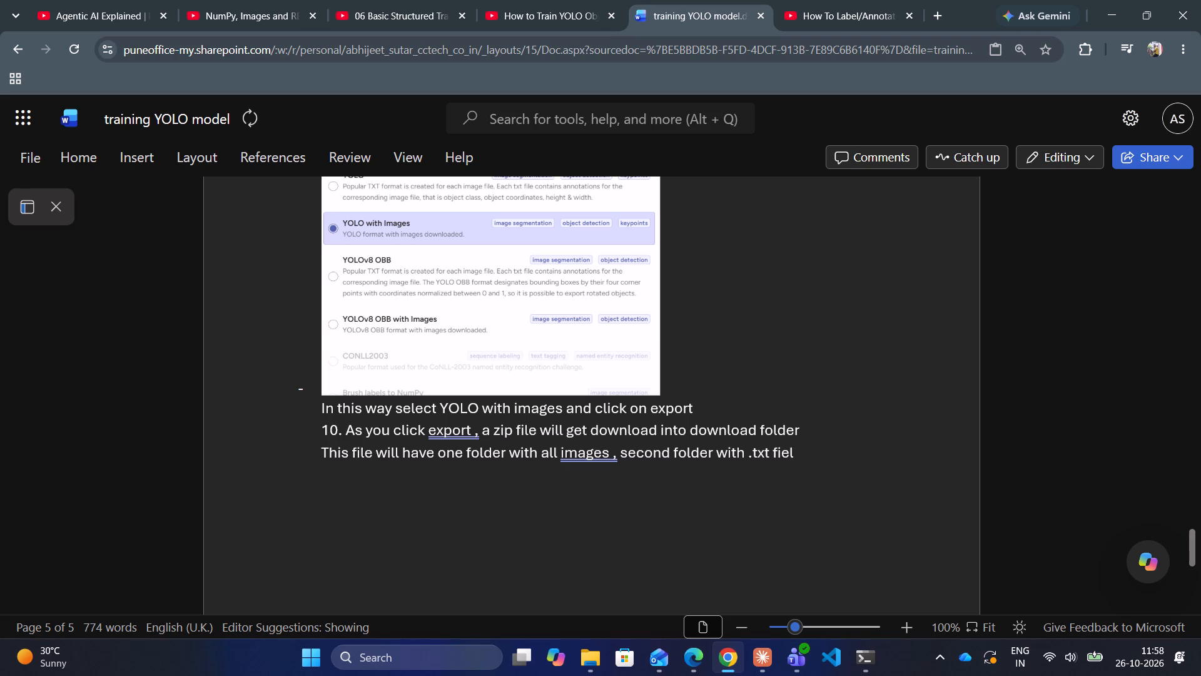
{"action": "key", "text": "BackSpace"}
{"action": "key", "text": "BackSpace"}
{"action": "key", "text": "BackSpace"}
{"action": "type", "text": "le for each"}
{"action": "key", "text": "space"}
{"action": "type", "text": "imae"}
{"action": "key", "text": "BackSpace"}
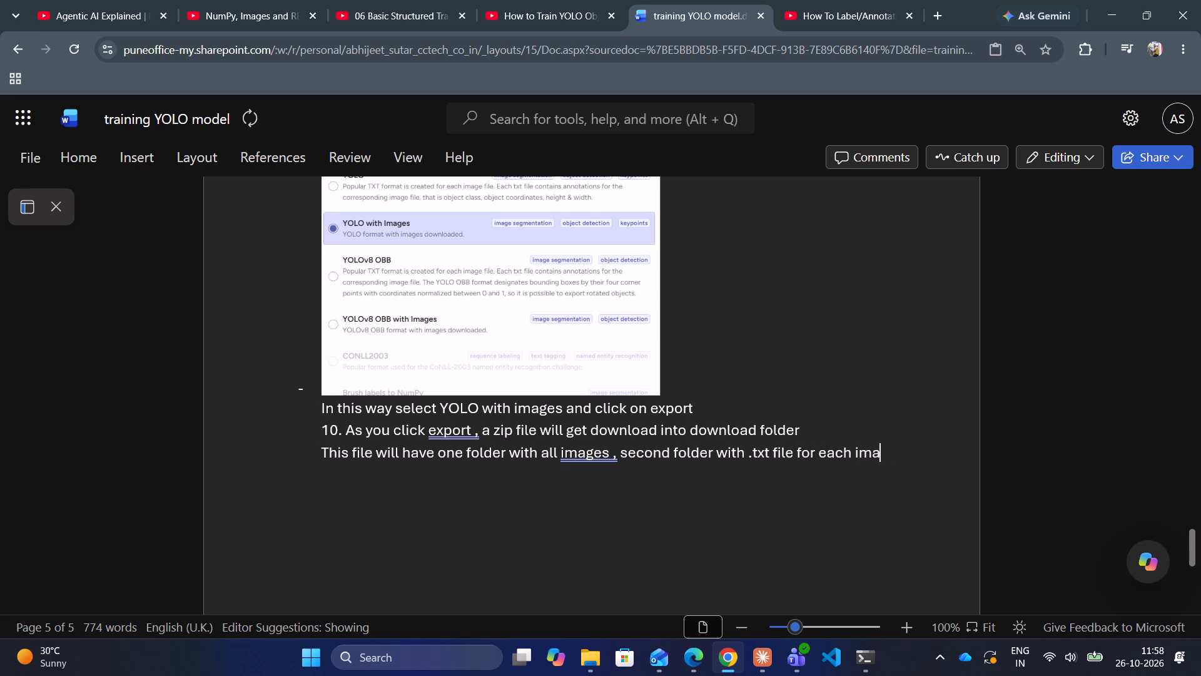
{"action": "type", "text": "ge ()"}
Write "this file contains label id /number ," inside the parentheses after "each image".
{"action": "key", "text": "Left"}
{"action": "type", "text": "this"}
{"action": "key", "text": "space"}
{"action": "type", "text": "file"}
{"action": "key", "text": "space"}
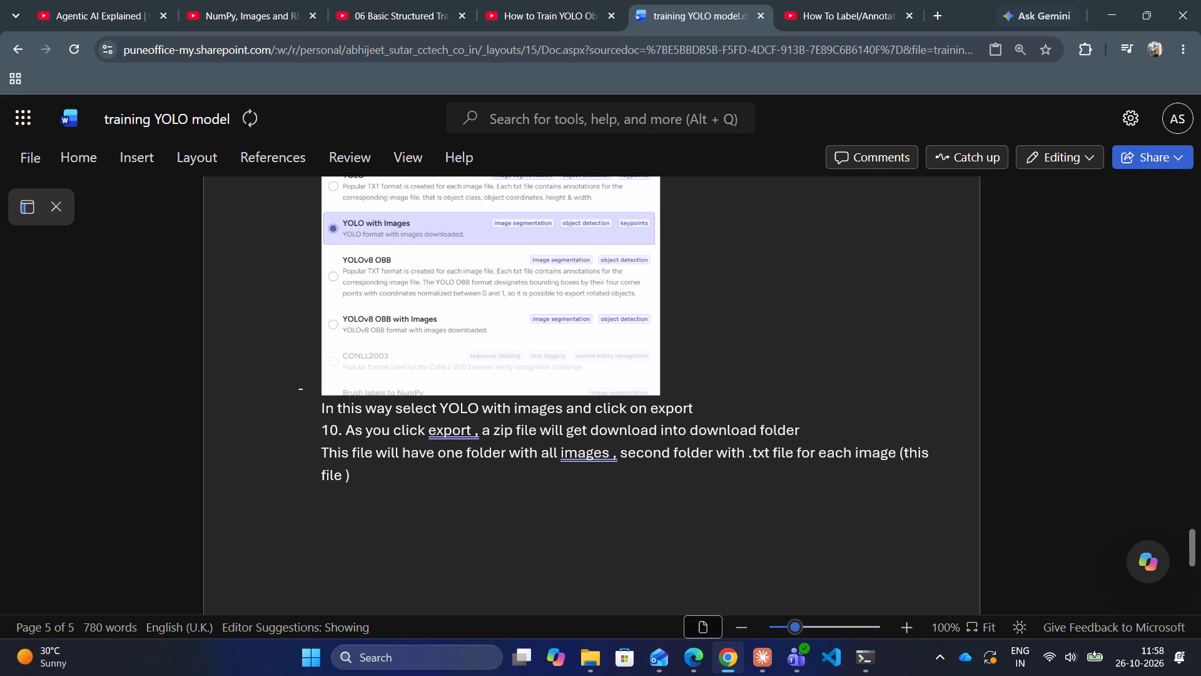
{"action": "type", "text": "contaim"}
{"action": "key", "text": "BackSpace"}
{"action": "type", "text": "ns"}
{"action": "key", "text": "space"}
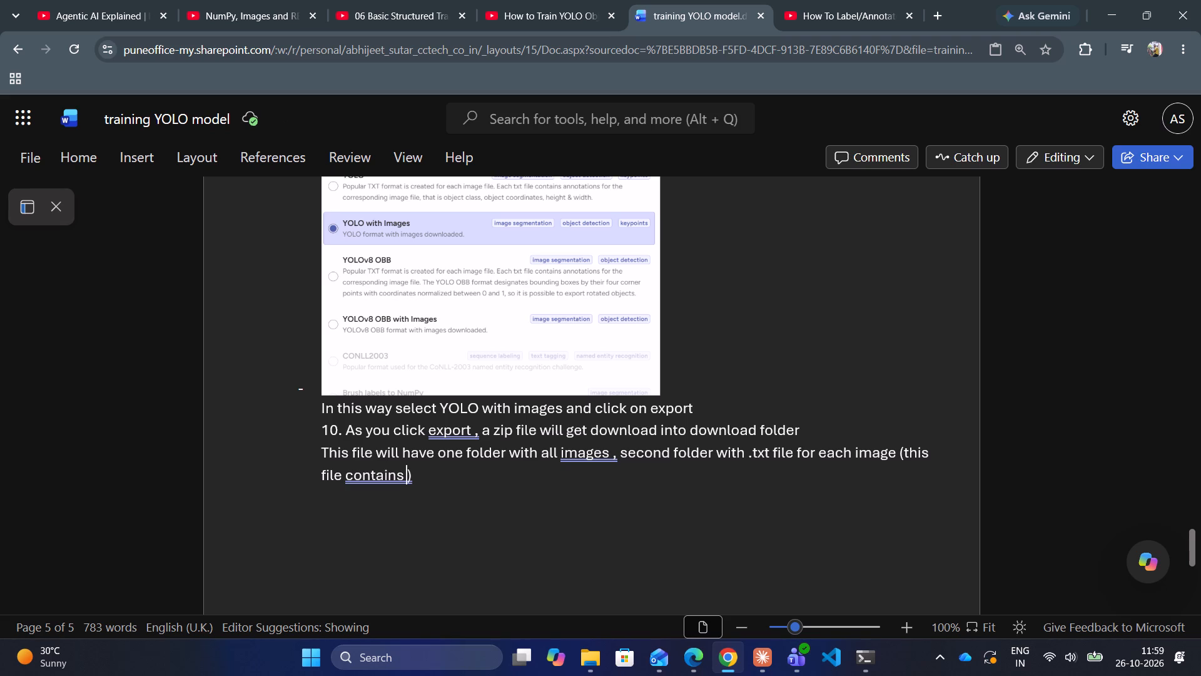
{"action": "type", "text": "labellimg"}
{"action": "key", "text": "space"}
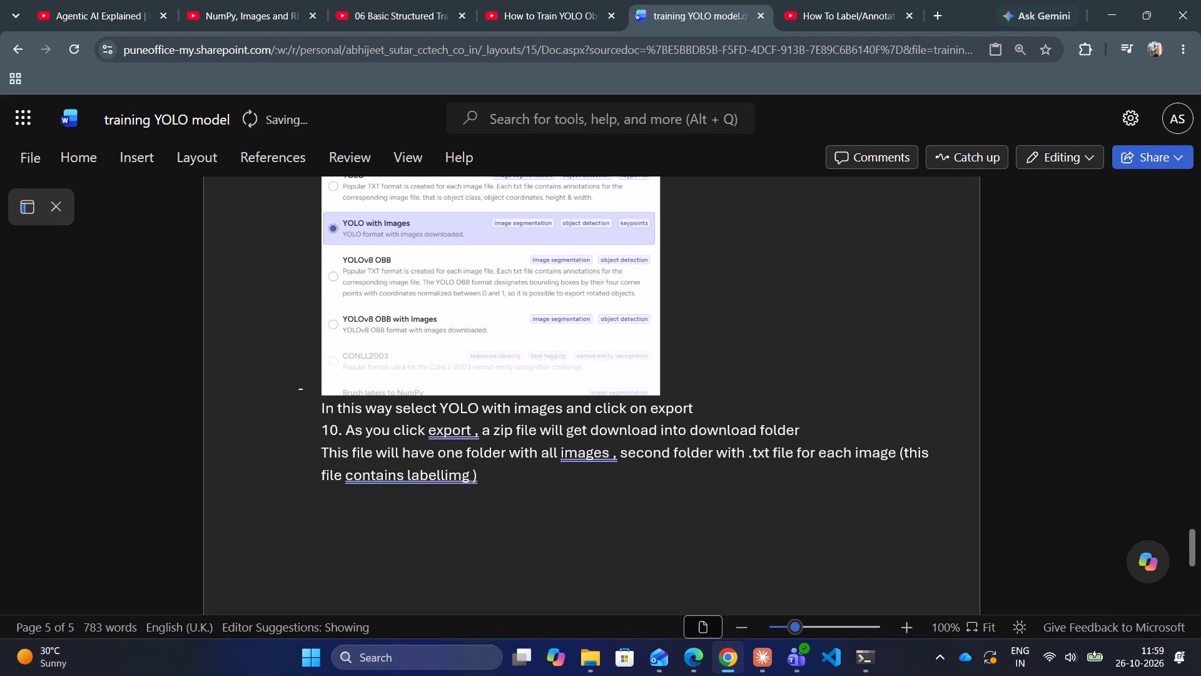
{"action": "key", "text": "BackSpace"}
{"action": "key", "text": "BackSpace"}
{"action": "key", "text": "BackSpace"}
{"action": "key", "text": "BackSpace"}
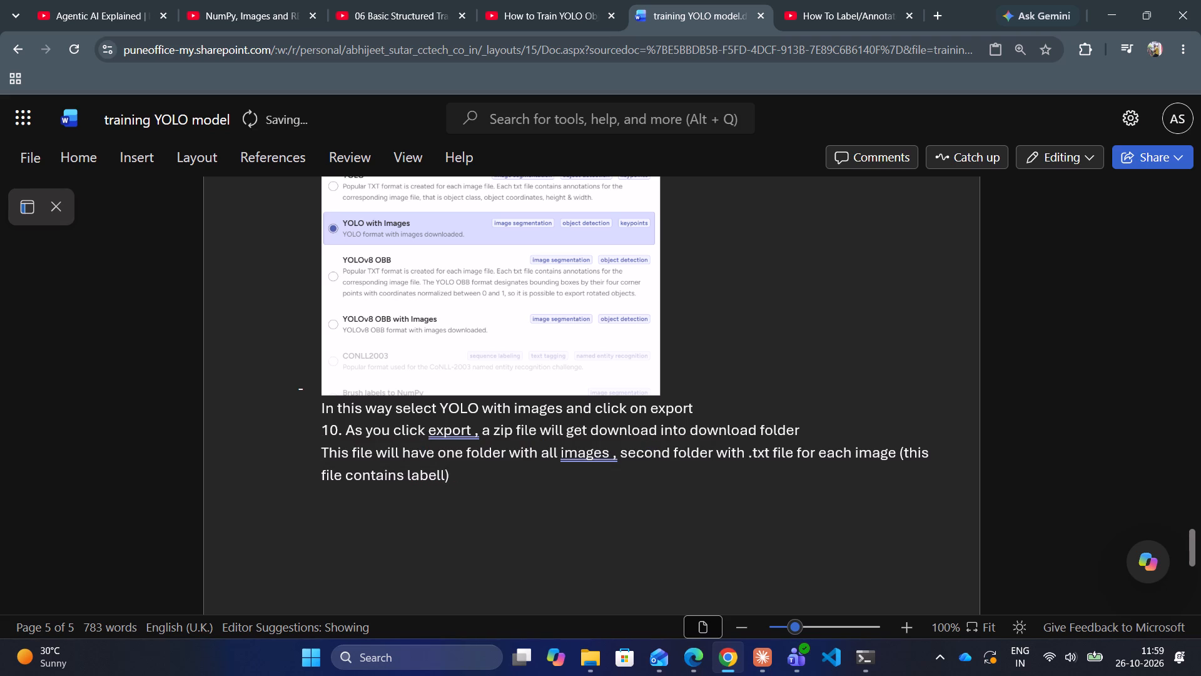
{"action": "key", "text": "BackSpace"}
{"action": "key", "text": "space"}
{"action": "type", "text": "id"}
{"action": "key", "text": "space"}
{"action": "key", "text": "slash"}
{"action": "type", "text": "number"}
{"action": "key", "text": "space"}
{"action": "type", "text": ","}
{"action": "key", "text": "space"}
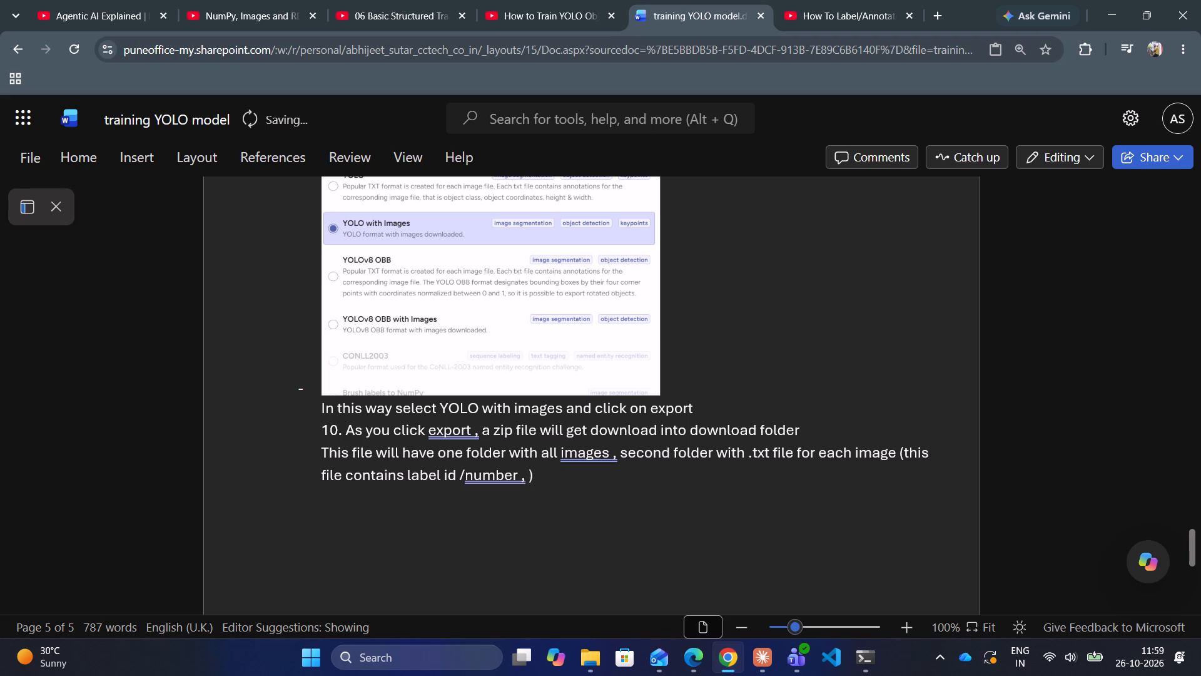
Continue the parenthetical note with "x and y co ordinates of centre of image".
{"action": "type", "text": "x and"}
{"action": "key", "text": "space"}
{"action": "type", "text": "y co"}
{"action": "key", "text": "space"}
{"action": "type", "text": "ordinates of"}
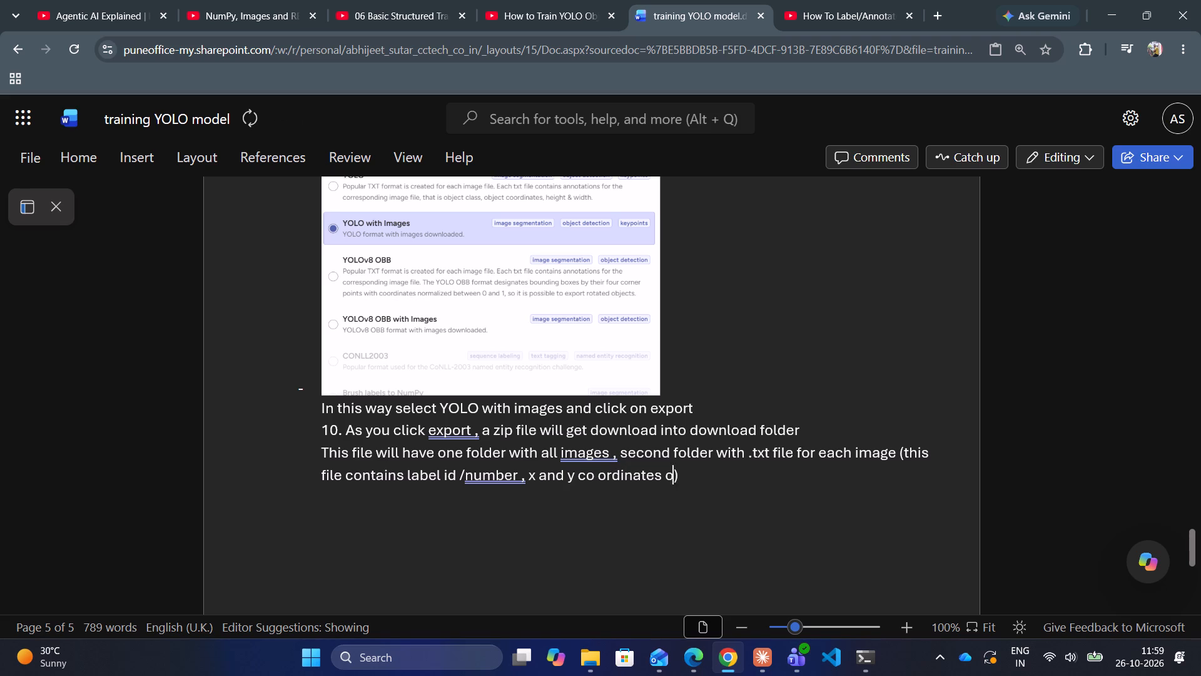
{"action": "key", "text": "space"}
{"action": "type", "text": "cent"}
{"action": "type", "text": "re of image"}
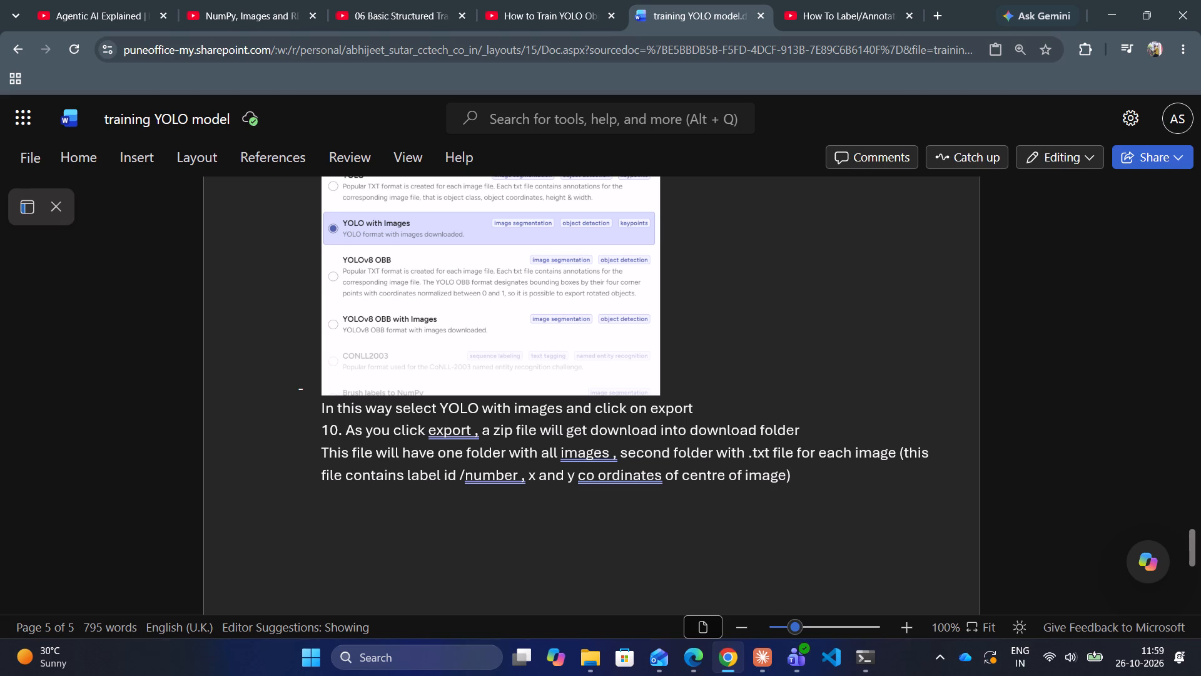
Complete the parenthetical note with ", then height and width of image" and add a space after the closing parenthesis.
{"action": "type", "text": ","}
{"action": "key", "text": "space"}
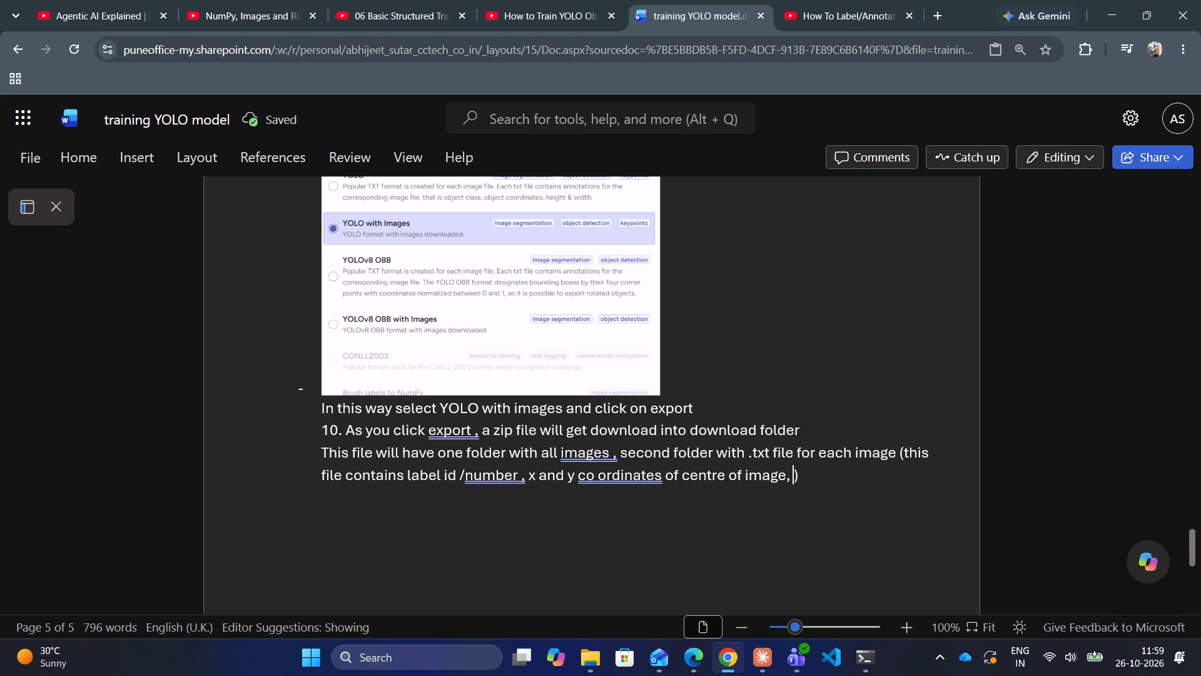
{"action": "type", "text": "then"}
{"action": "key", "text": "space"}
{"action": "type", "text": "heiigh"}
{"action": "key", "text": "space"}
{"action": "key", "text": "BackSpace"}
{"action": "key", "text": "BackSpace"}
{"action": "key", "text": "BackSpace"}
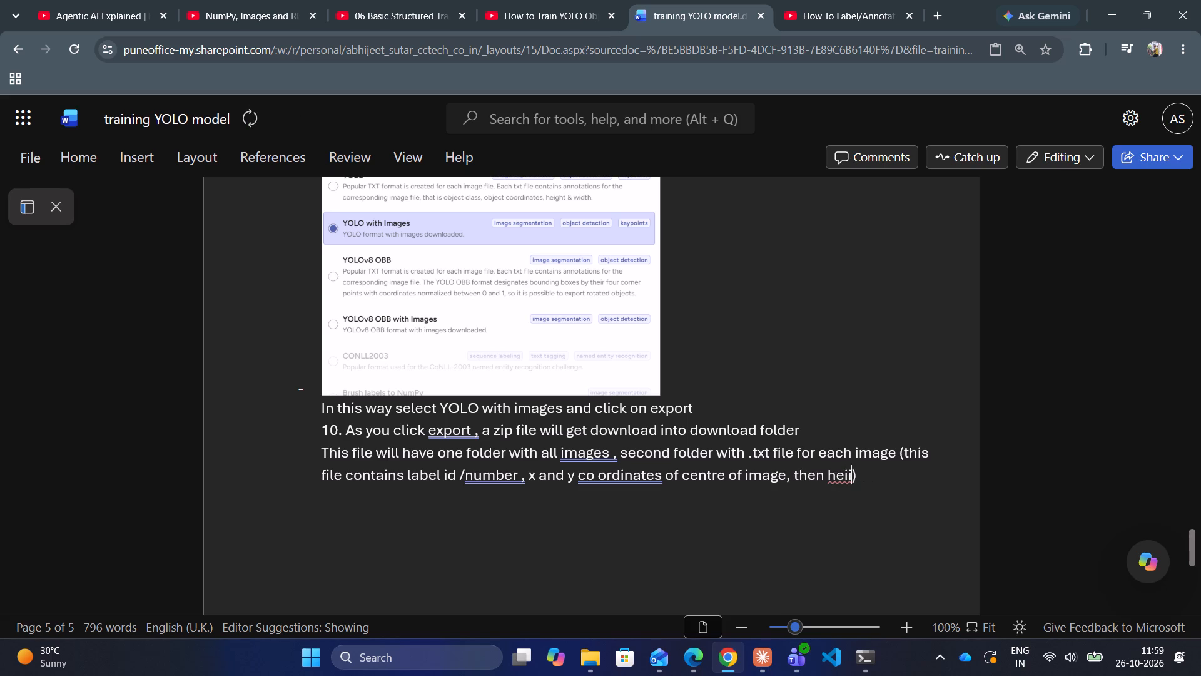
{"action": "key", "text": "BackSpace"}
{"action": "type", "text": "ght and wi"}
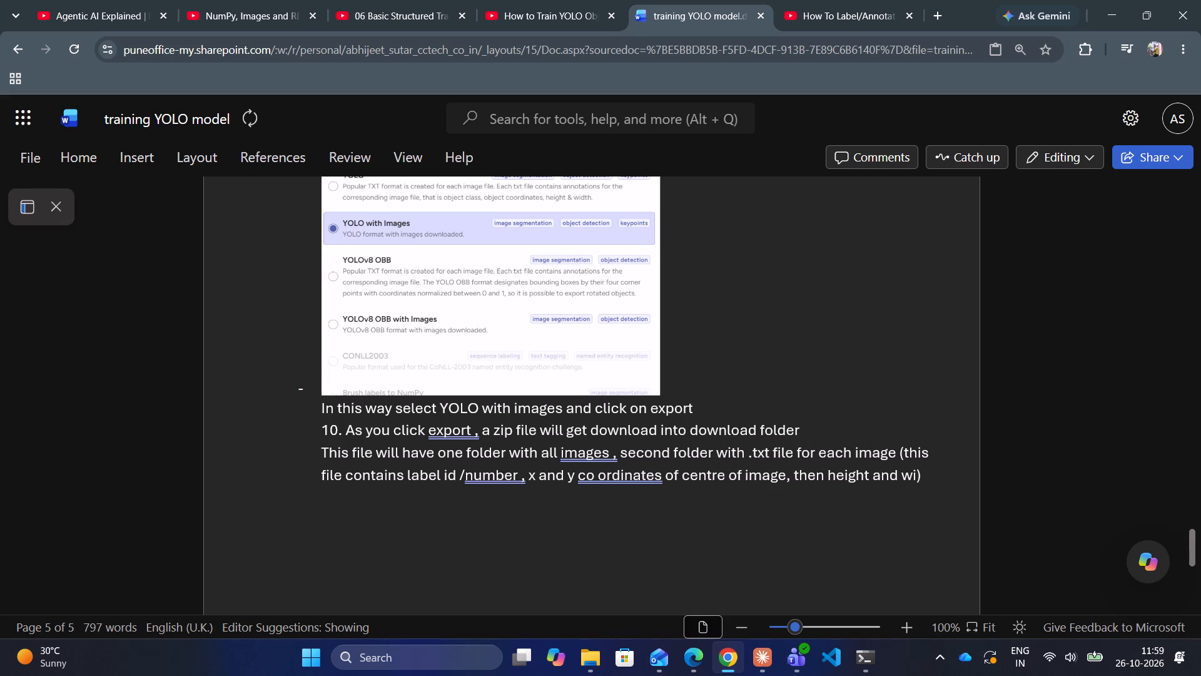
{"action": "type", "text": "dth"}
{"action": "key", "text": "space"}
{"action": "type", "text": "of image"}
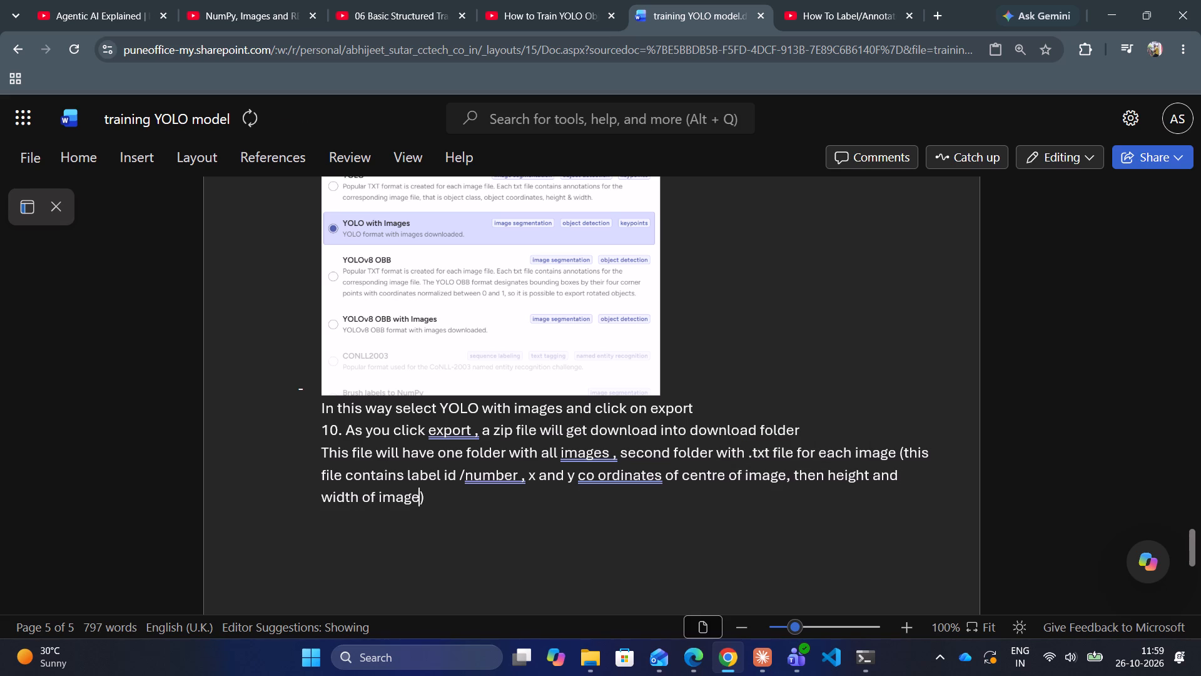
{"action": "key", "text": "Right"}
{"action": "key", "text": "space"}
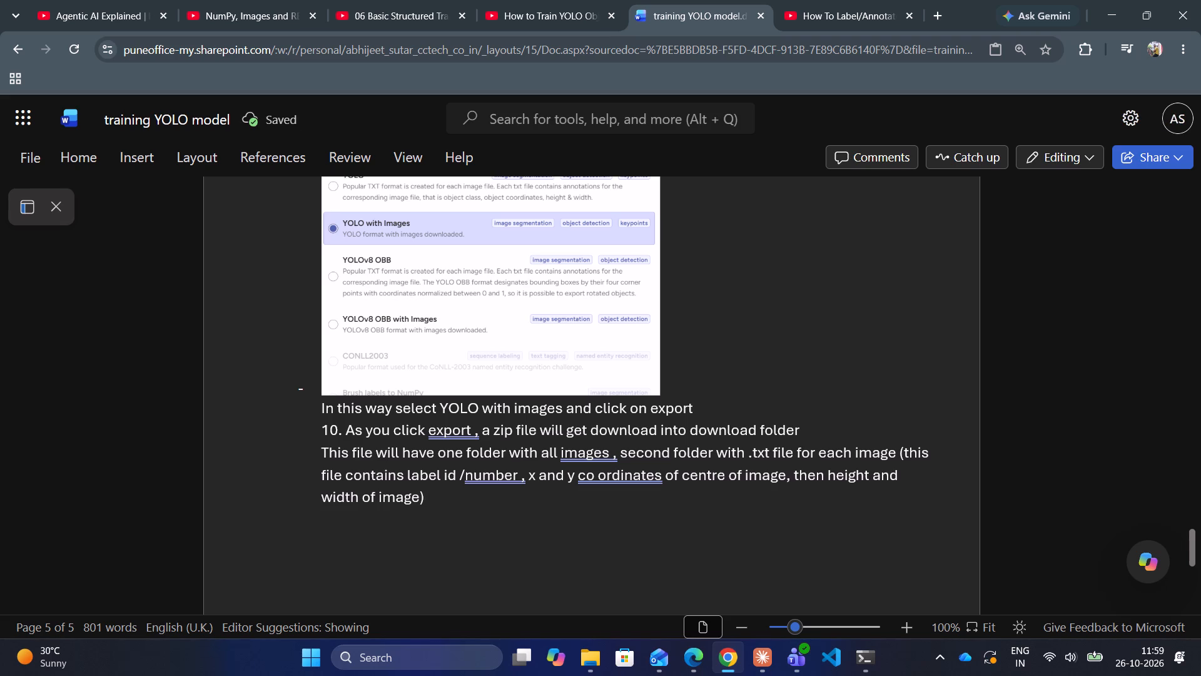
Add a comma and a space after the closing parenthesis of the zip contents note.
{"action": "type", "text": ","}
{"action": "key", "text": "space"}
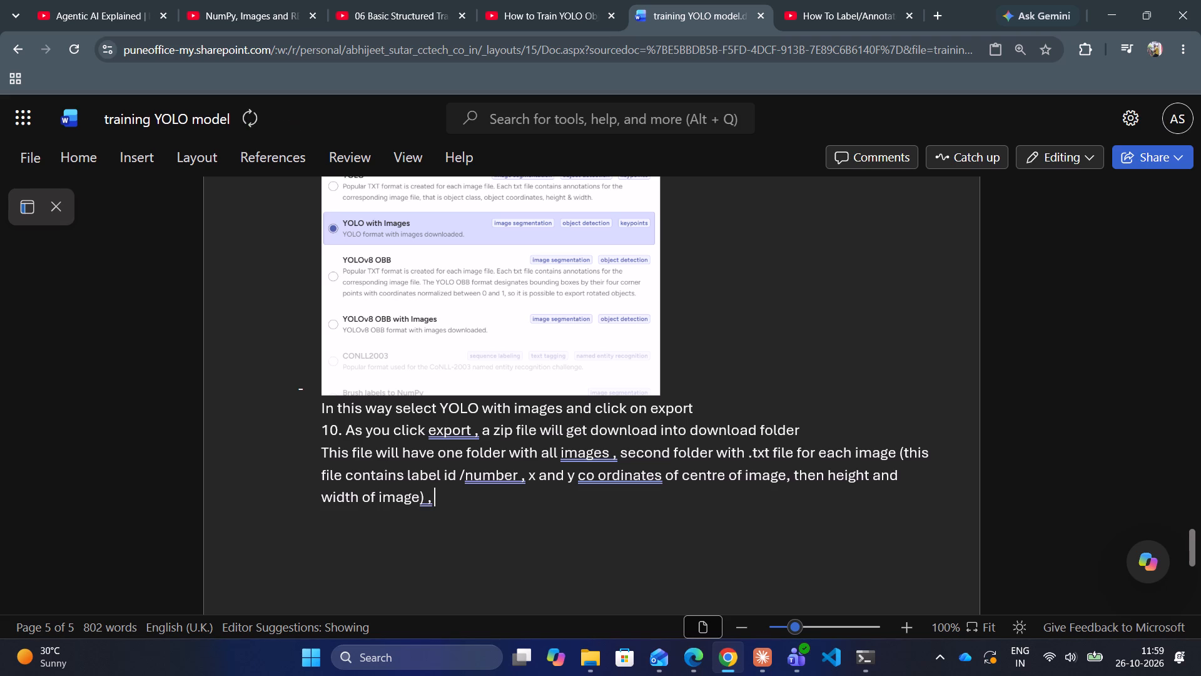
Capture the exported zip's listing of images, labels, classes.txt and notes.json, and paste the screenshot below the zip contents note in the document.
{"action": "left_click", "coordinate": [585, 655]}
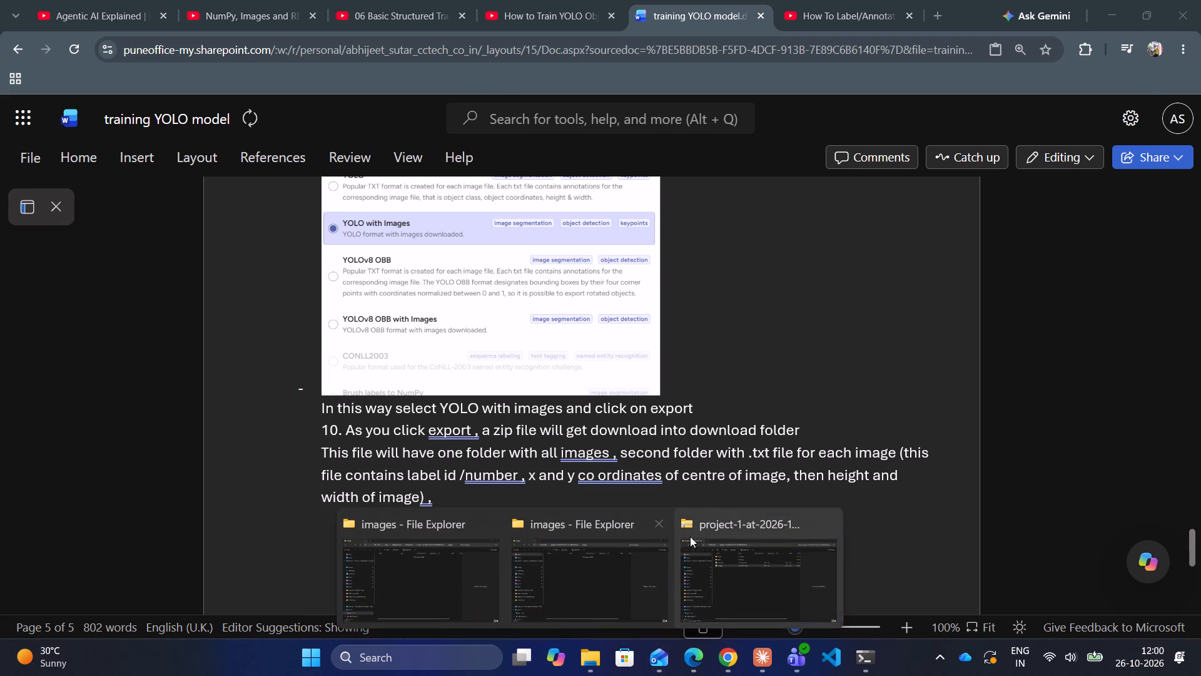
{"action": "left_click", "coordinate": [786, 556]}
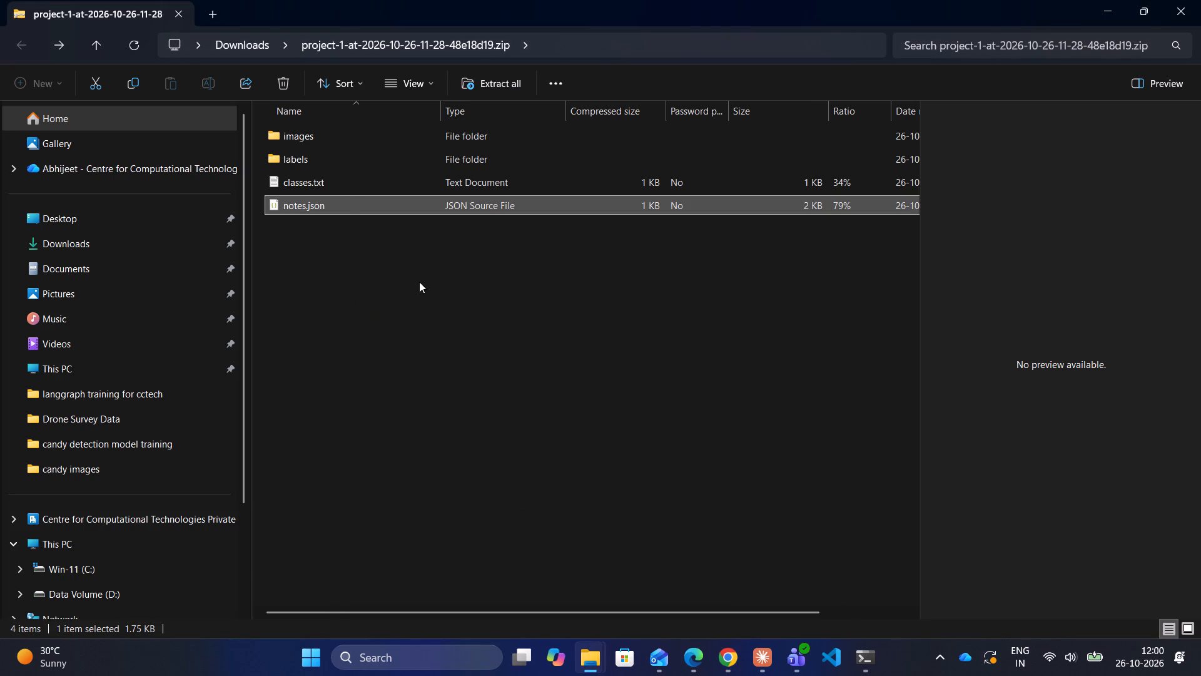
{"action": "left_click", "coordinate": [419, 282]}
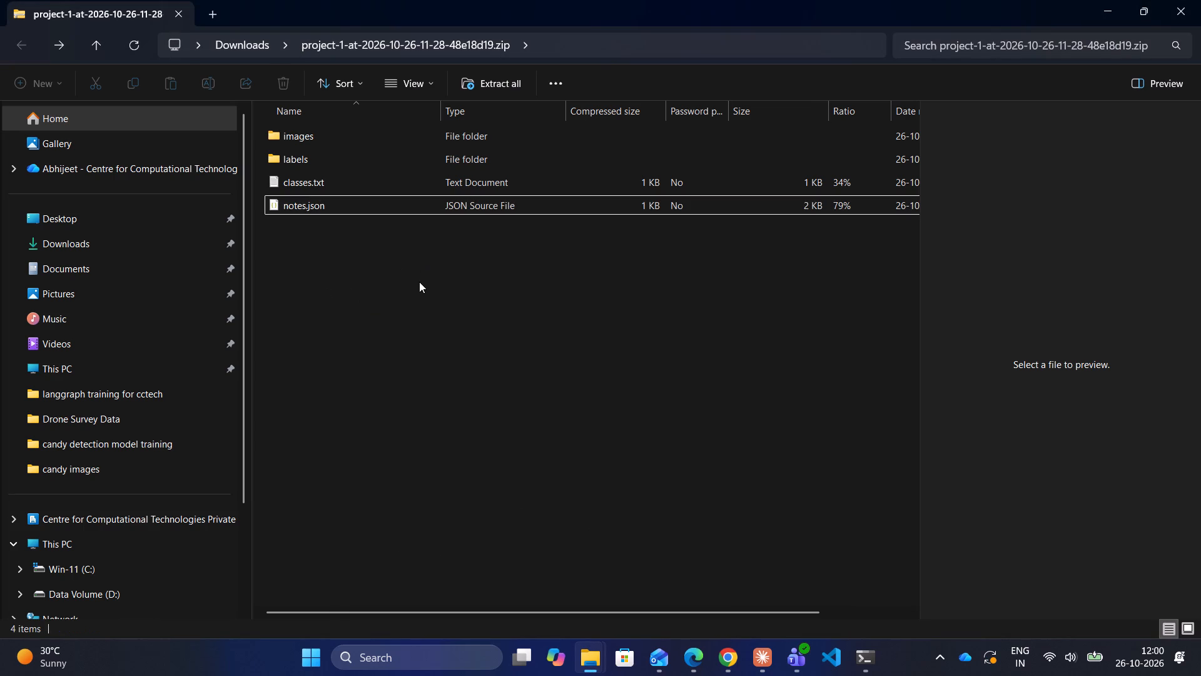
{"action": "key", "text": "Print"}
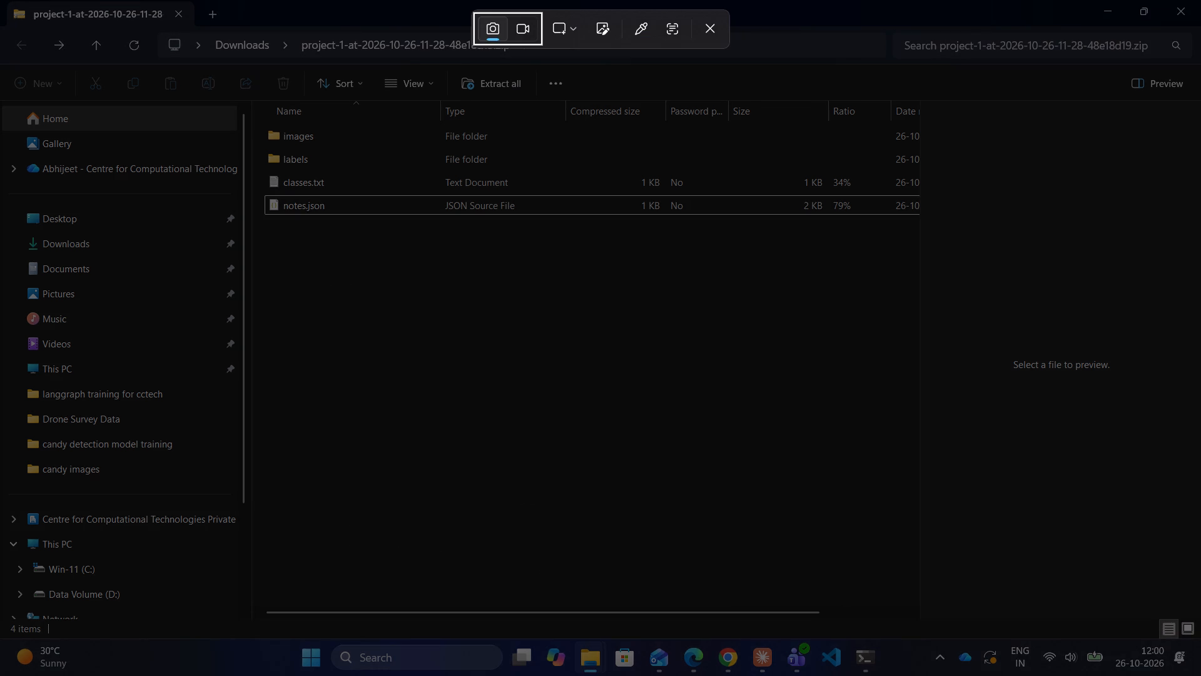
{"action": "left_click_drag", "start_coordinate": [265, 122], "coordinate": [692, 230]}
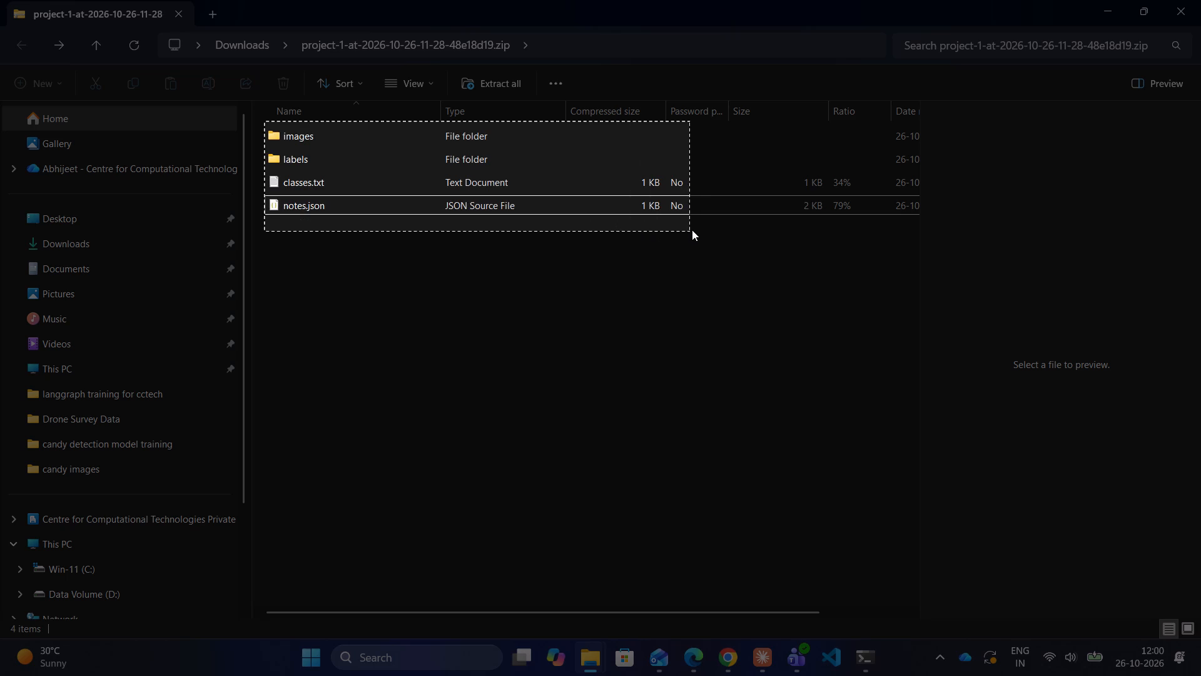
{"action": "left_click_drag", "start_coordinate": [692, 230], "coordinate": [702, 223]}
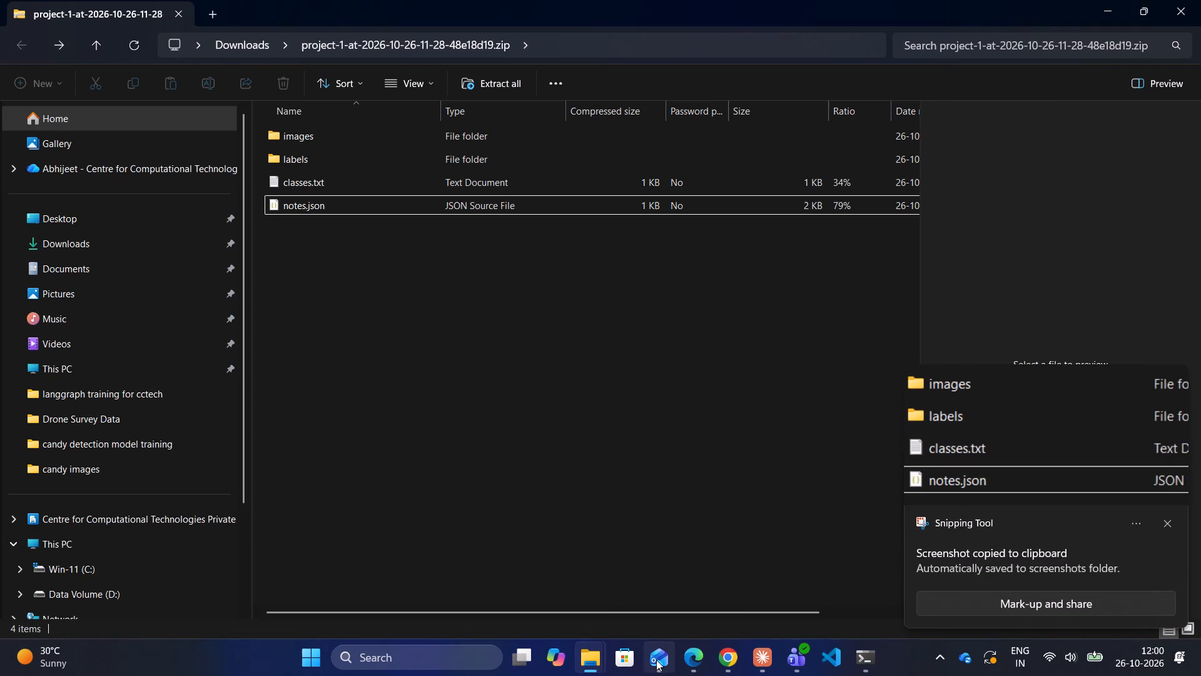
{"action": "left_click", "coordinate": [744, 663]}
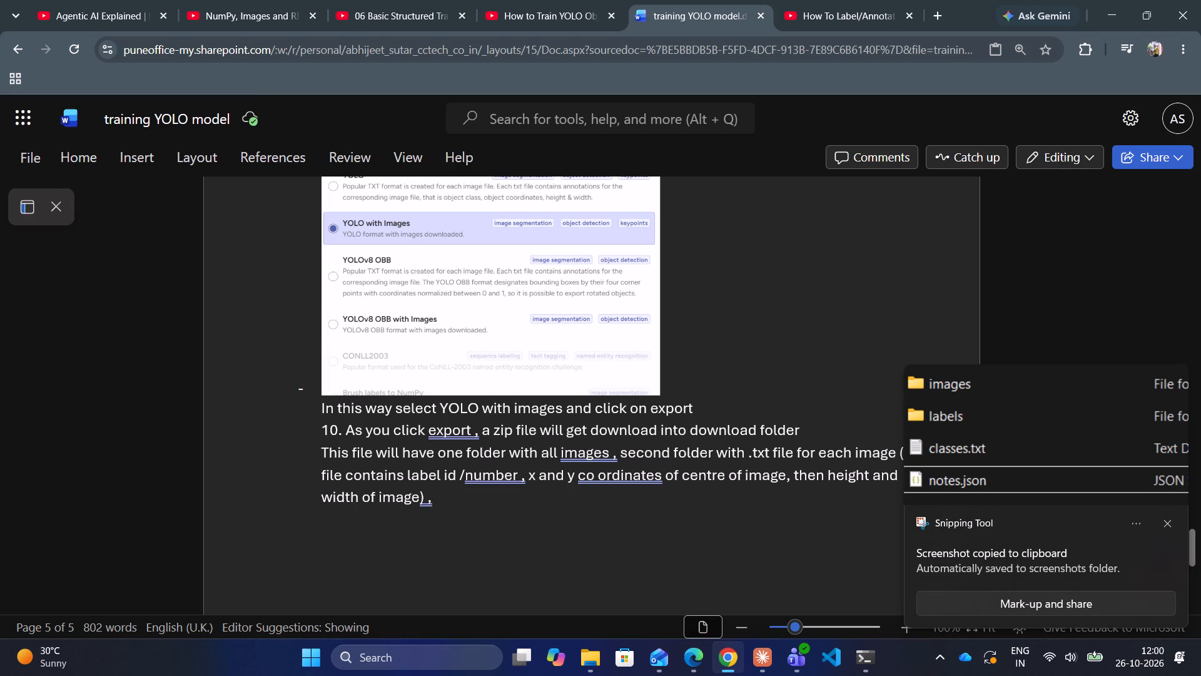
{"action": "key", "text": "ctrl+v"}
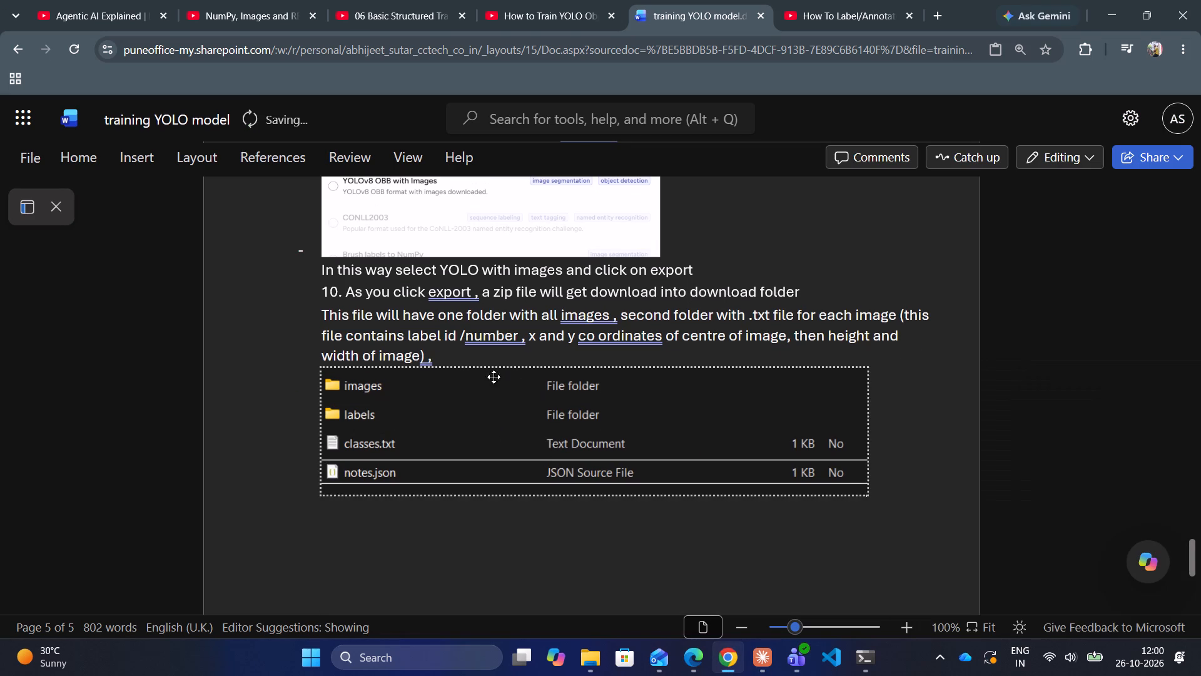
Finish the zip contents sentence above the pasted screenshot with "classes and notes JSON file".
{"action": "left_click", "coordinate": [437, 351]}
{"action": "key", "text": "space"}
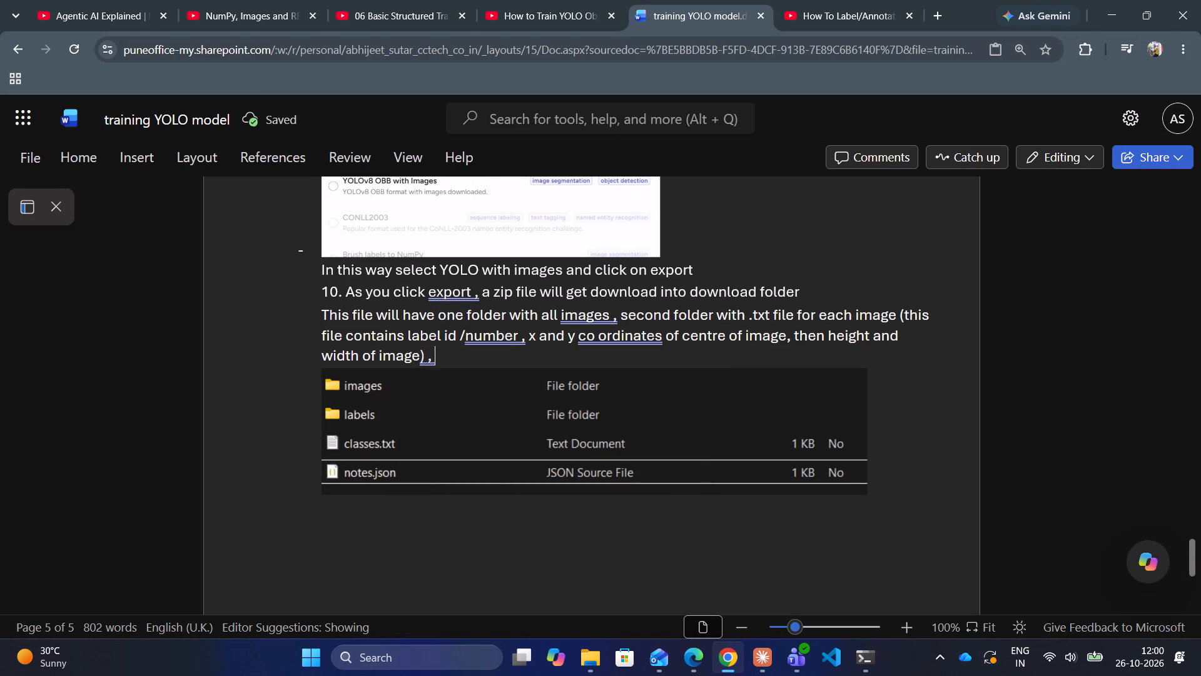
{"action": "type", "text": "classes"}
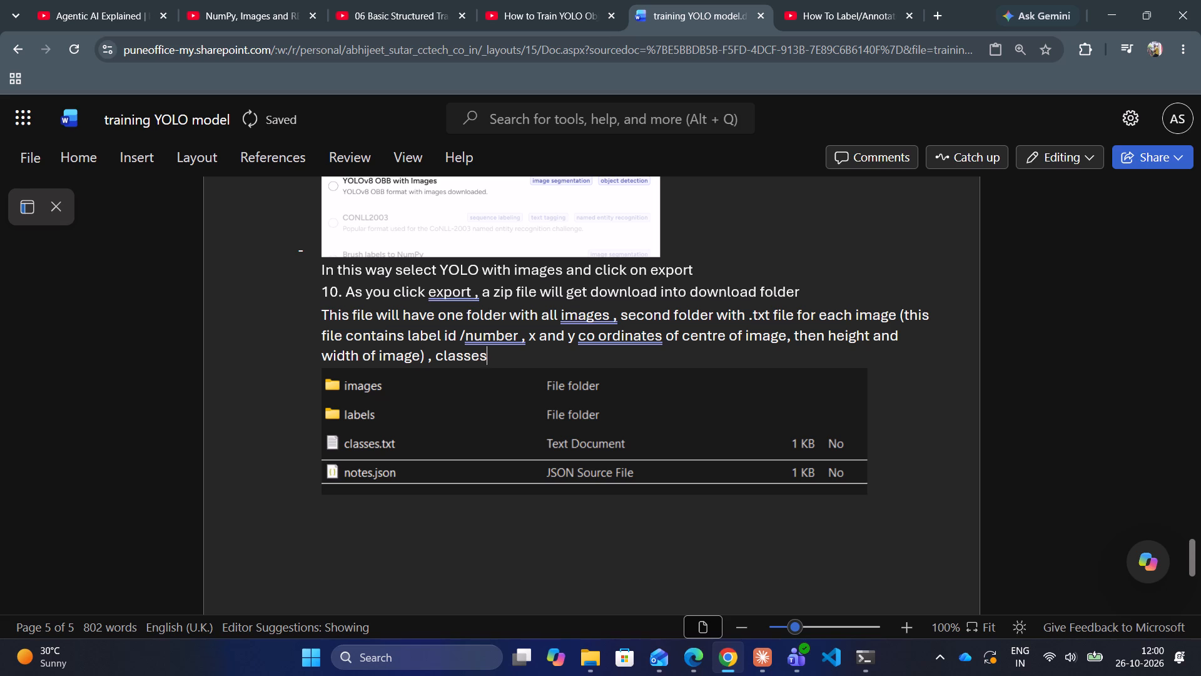
{"action": "key", "text": "space"}
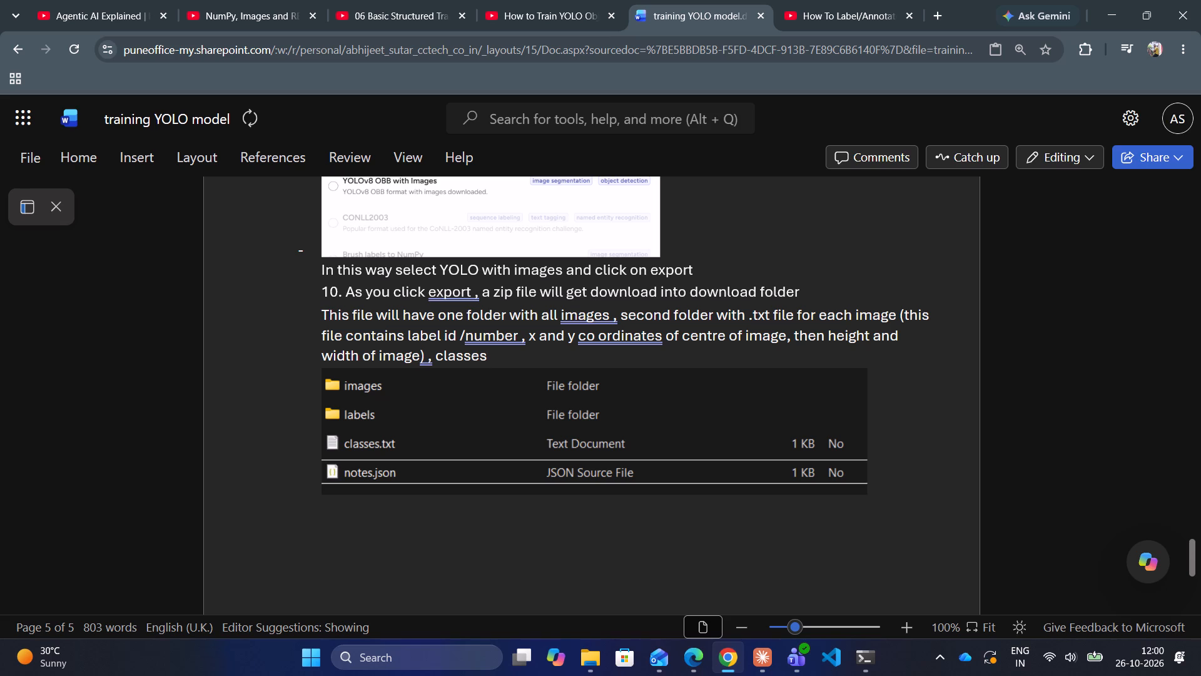
{"action": "key", "text": "a"}
{"action": "type", "text": "nd"}
{"action": "key", "text": "space"}
{"action": "key", "text": "m"}
{"action": "key", "text": "BackSpace"}
{"action": "type", "text": "notes"}
{"action": "key", "text": "space"}
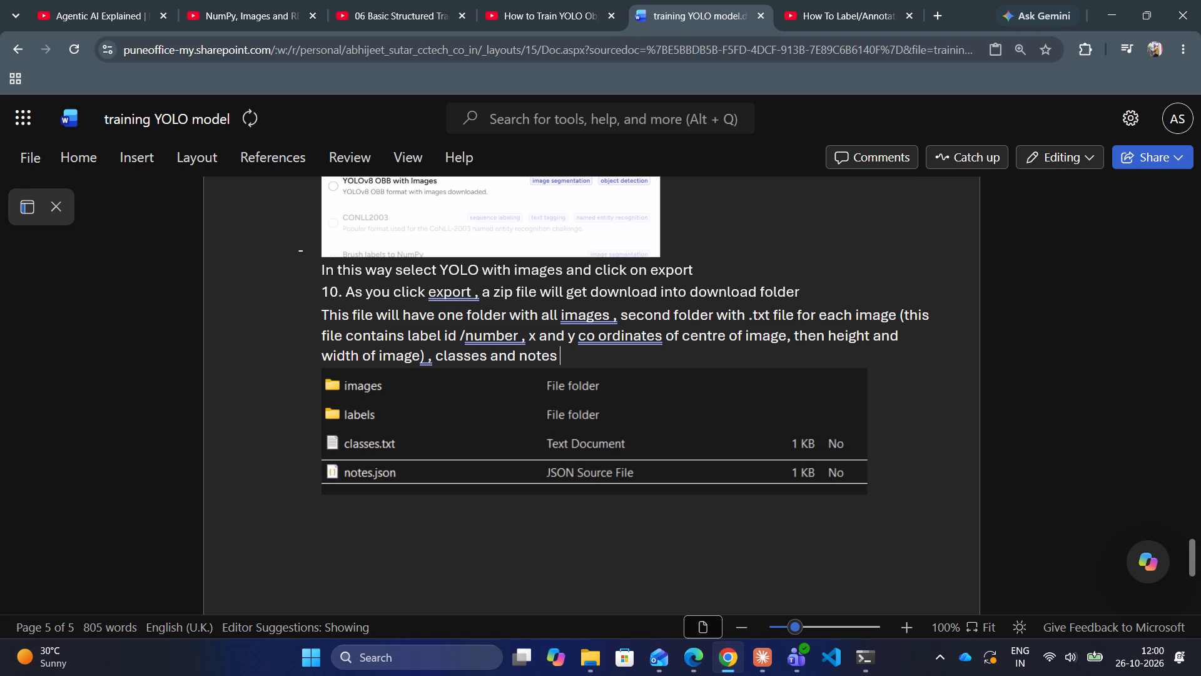
{"action": "type", "text": "JSON file"}
{"action": "key", "text": "space"}
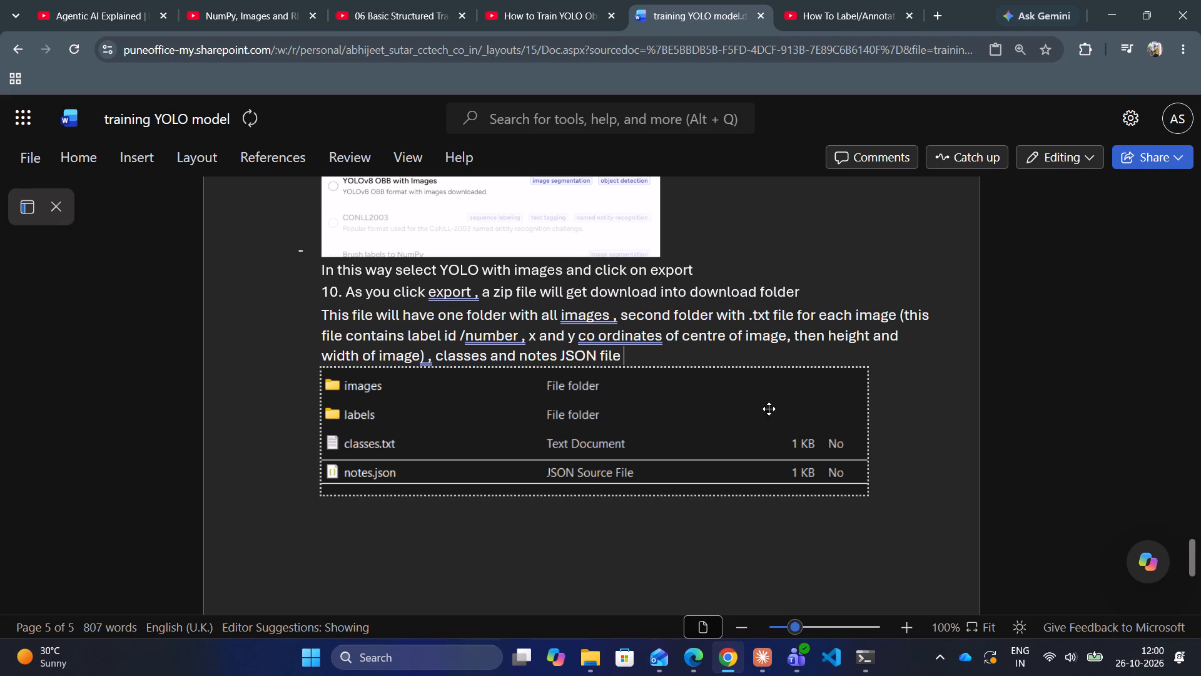
Start a new numbered item "11." below the zip listing screenshot, leaving a blank line between them.
{"action": "left_click", "coordinate": [904, 488]}
{"action": "key", "text": "Return"}
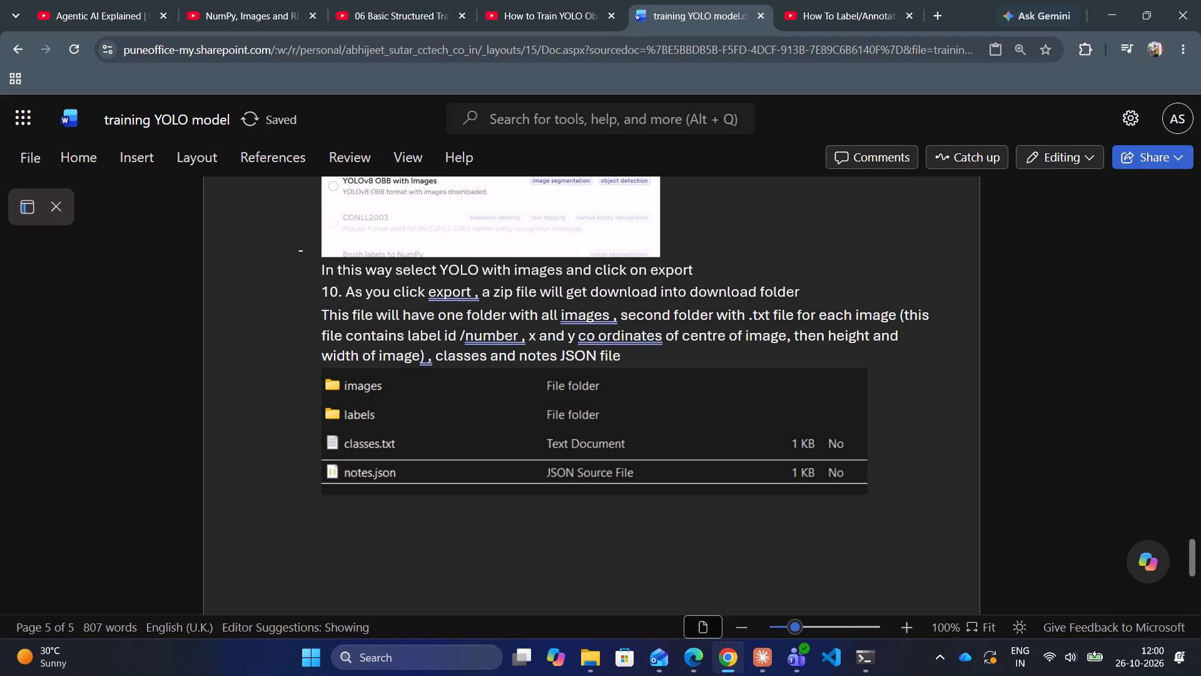
{"action": "key", "text": "Return"}
{"action": "type", "text": "11/"}
{"action": "key", "text": "BackSpace"}
{"action": "type", "text": "."}
{"action": "key", "text": "space"}
{"action": "left_click", "coordinate": [595, 662]}
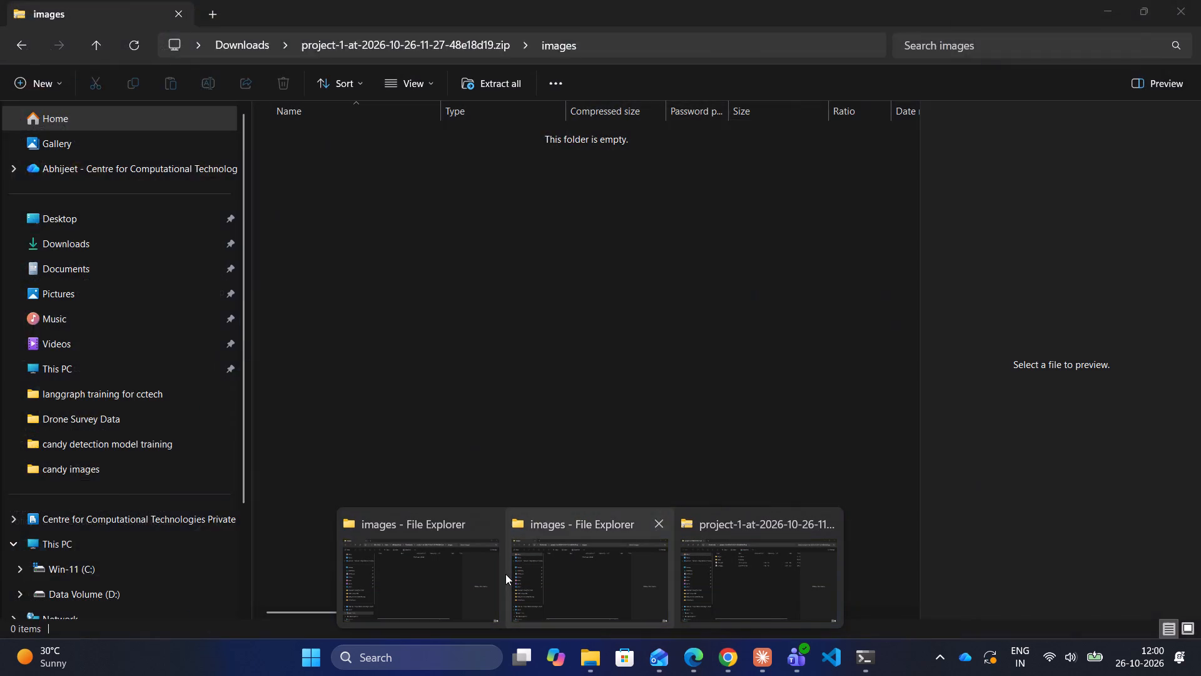
{"action": "left_click", "coordinate": [458, 559]}
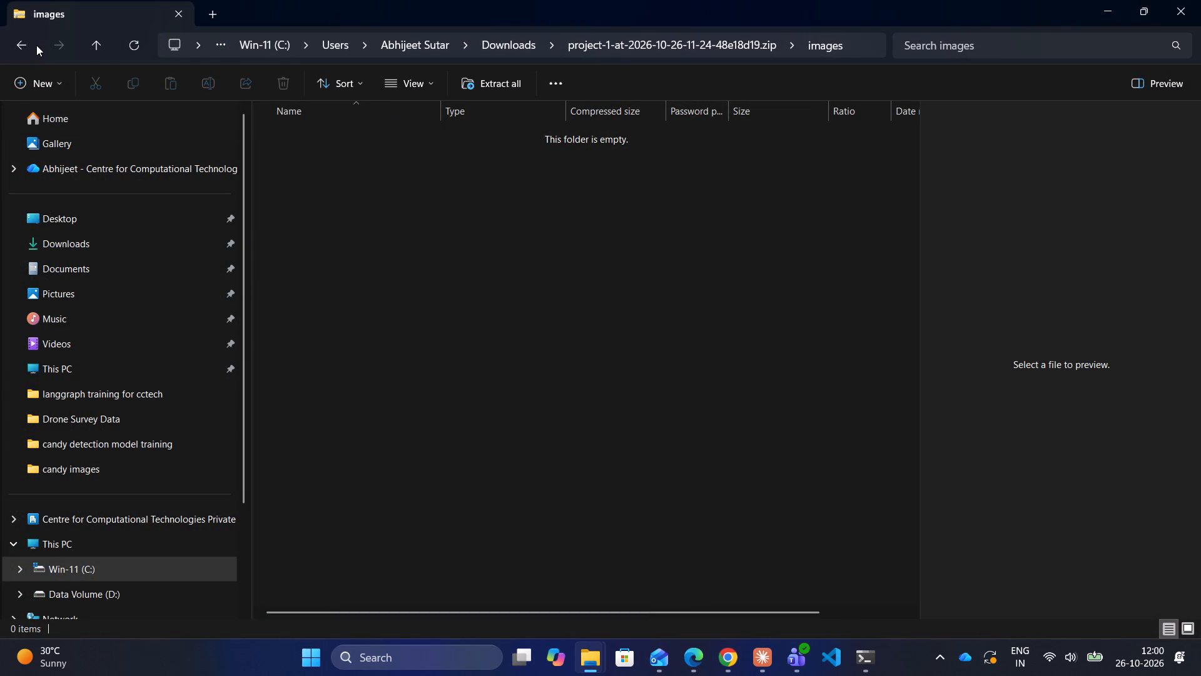
{"action": "left_click", "coordinate": [33, 45]}
{"action": "left_click", "coordinate": [33, 45]}
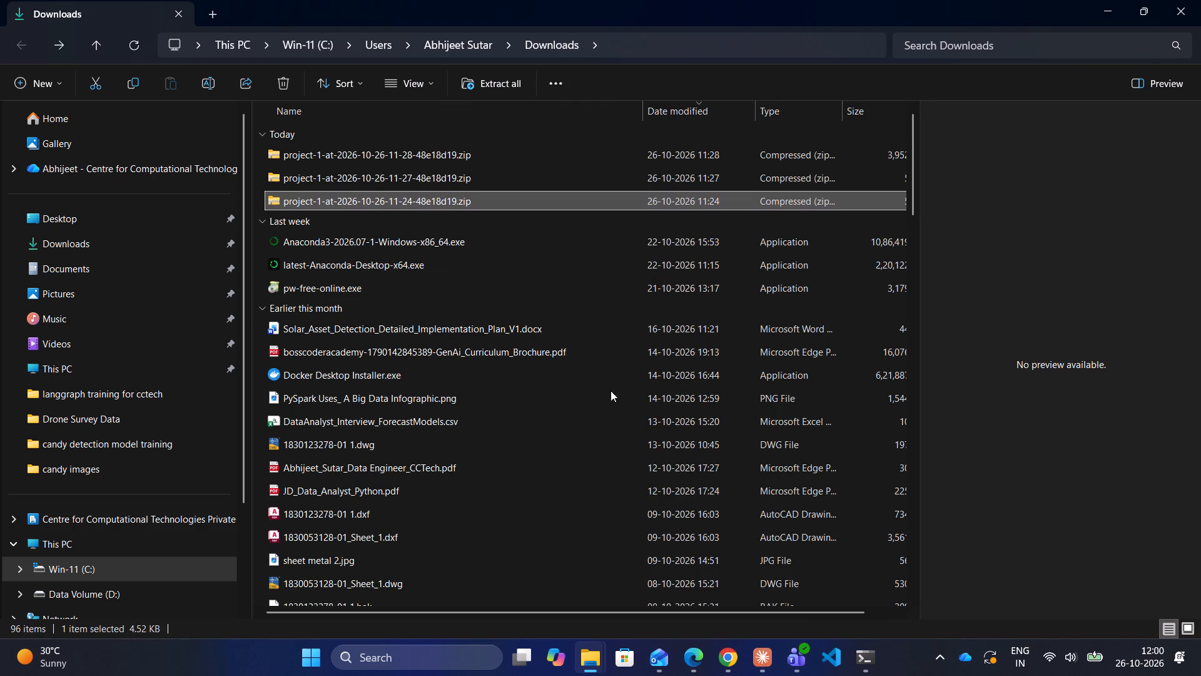
{"action": "key", "text": "Delete"}
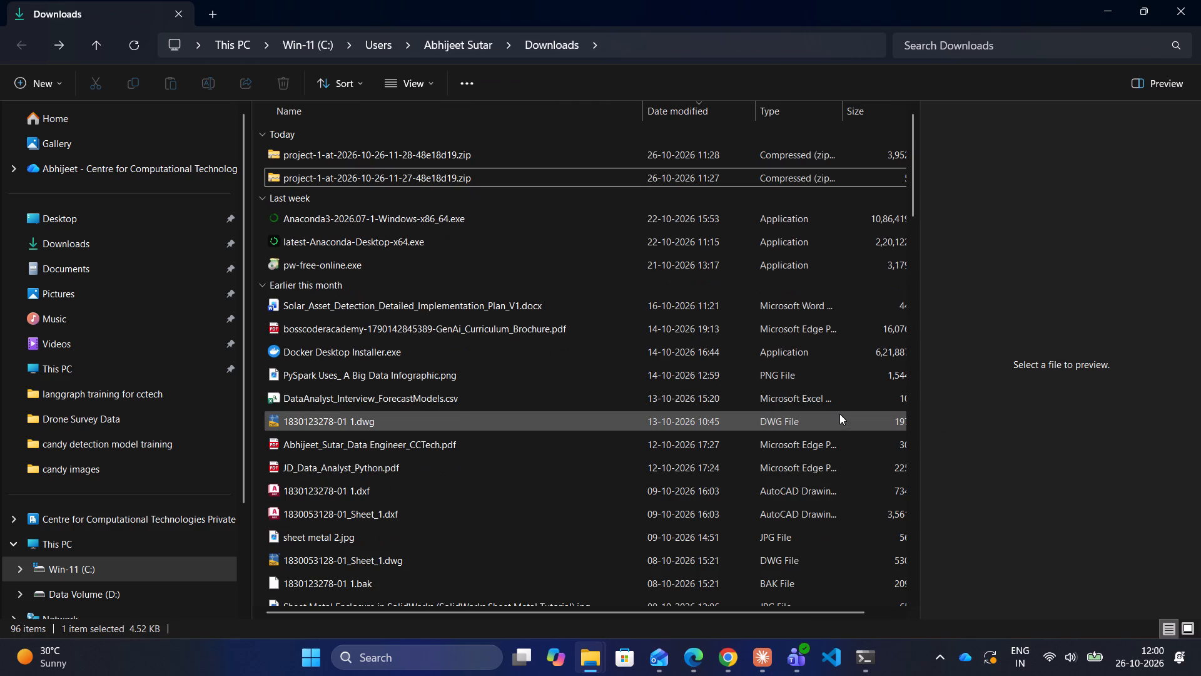
{"action": "key", "text": "Delete"}
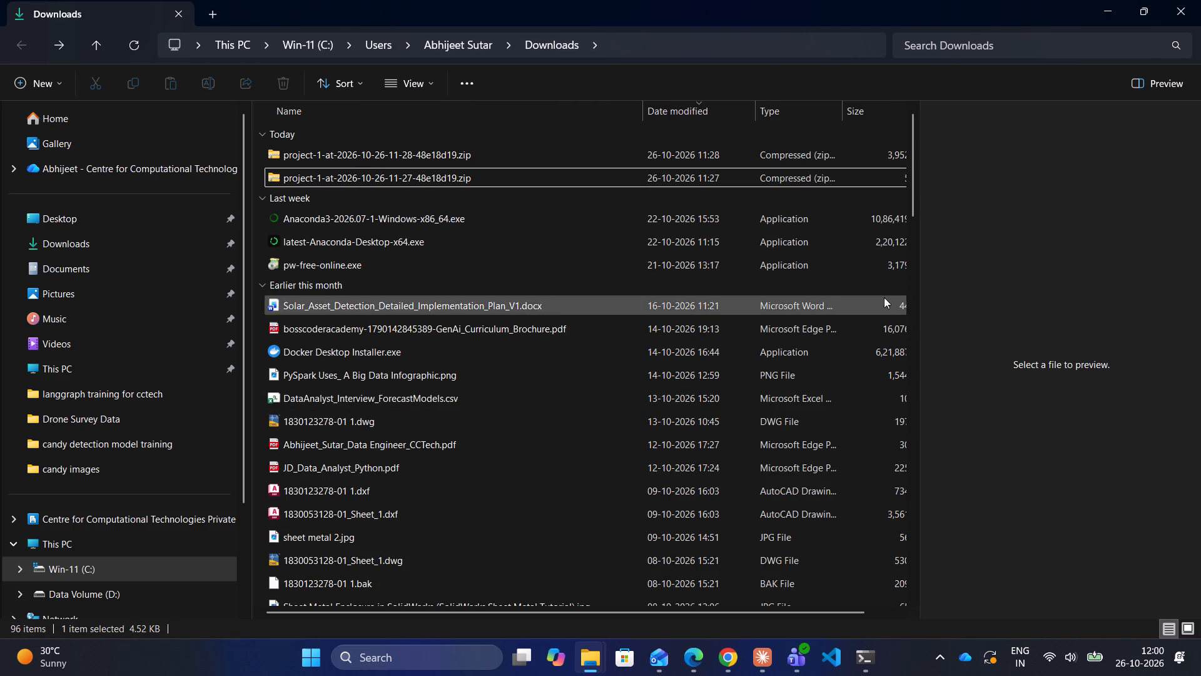
{"action": "left_click", "coordinate": [608, 180]}
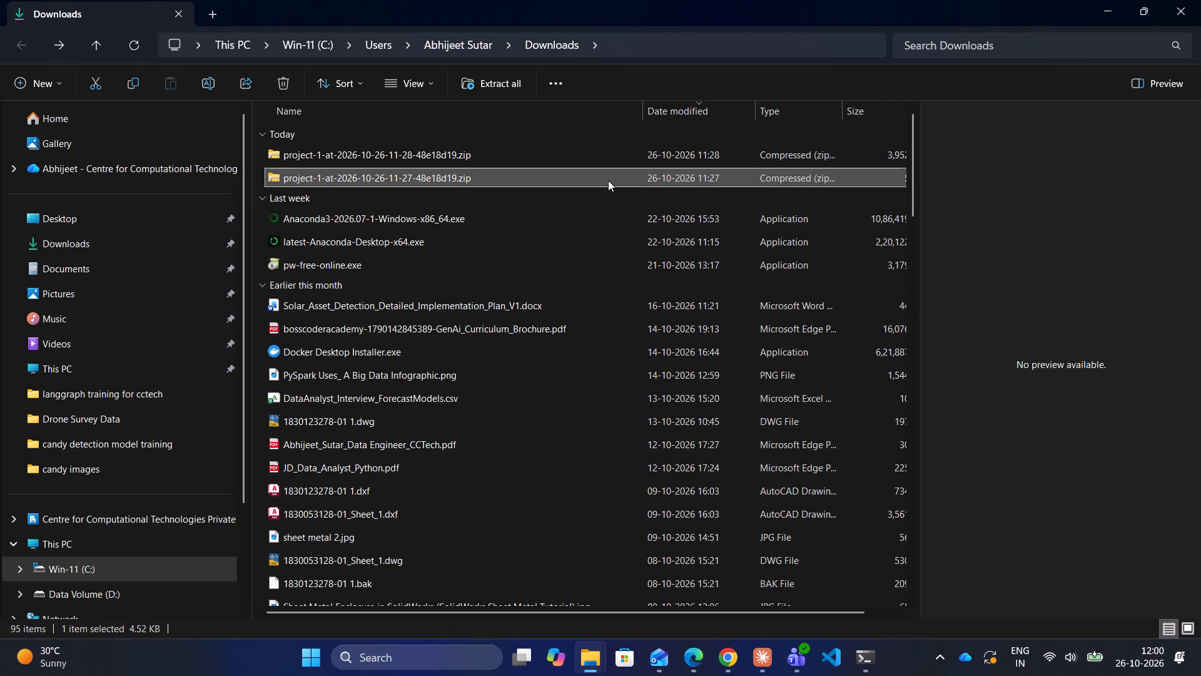
{"action": "key", "text": "Delete"}
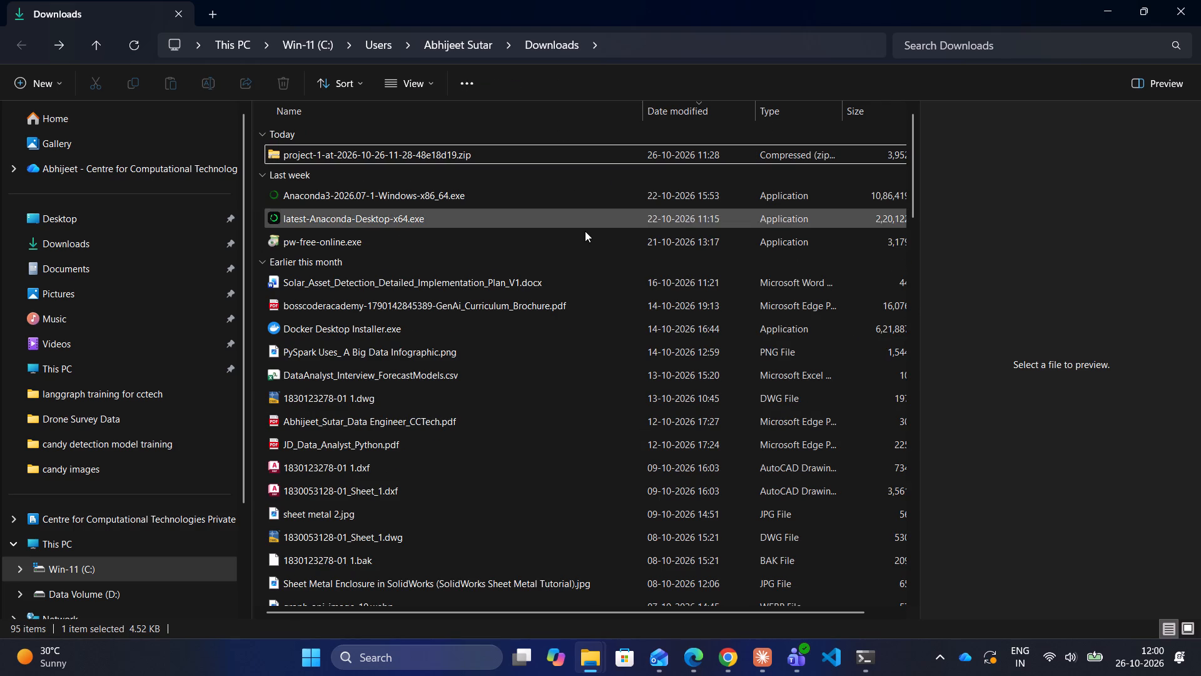
{"action": "double_click", "coordinate": [440, 150]}
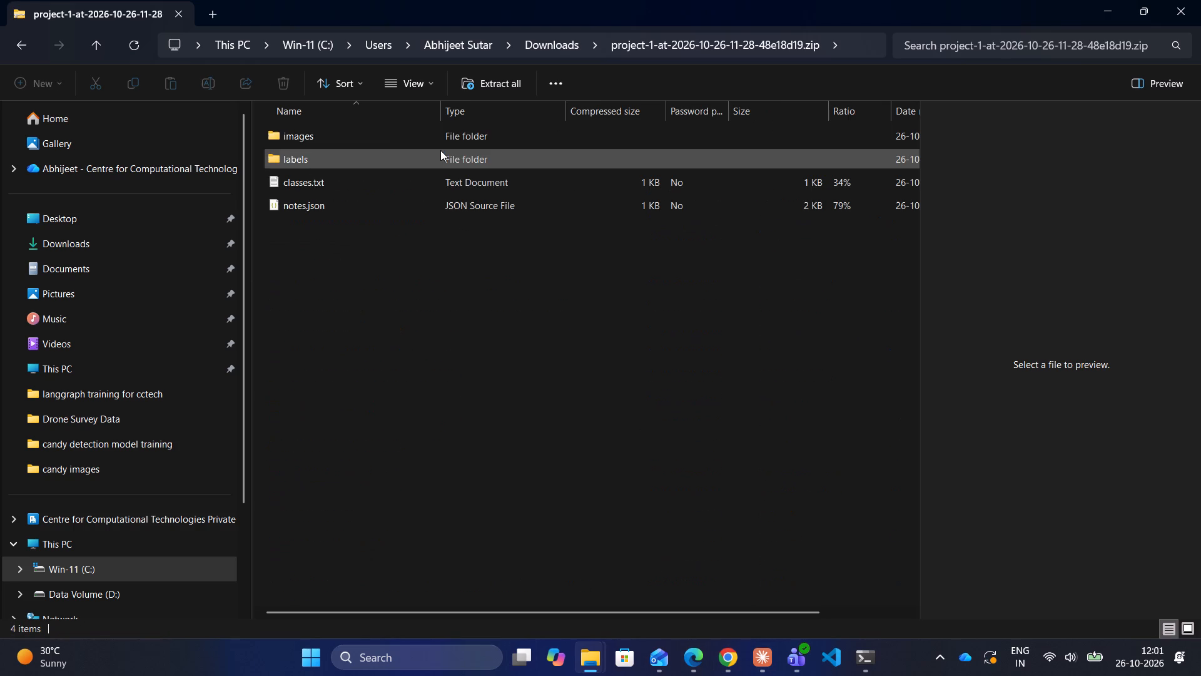
{"action": "double_click", "coordinate": [385, 143]}
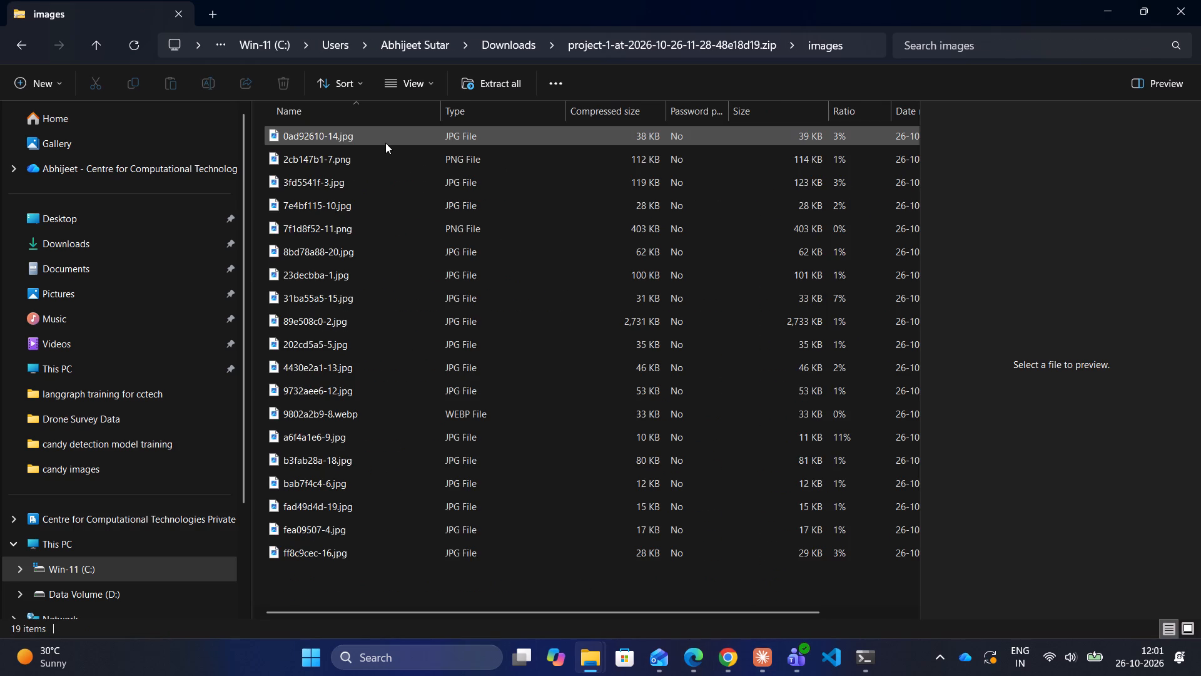
{"action": "key", "text": "BackSpace"}
{"action": "double_click", "coordinate": [368, 153]}
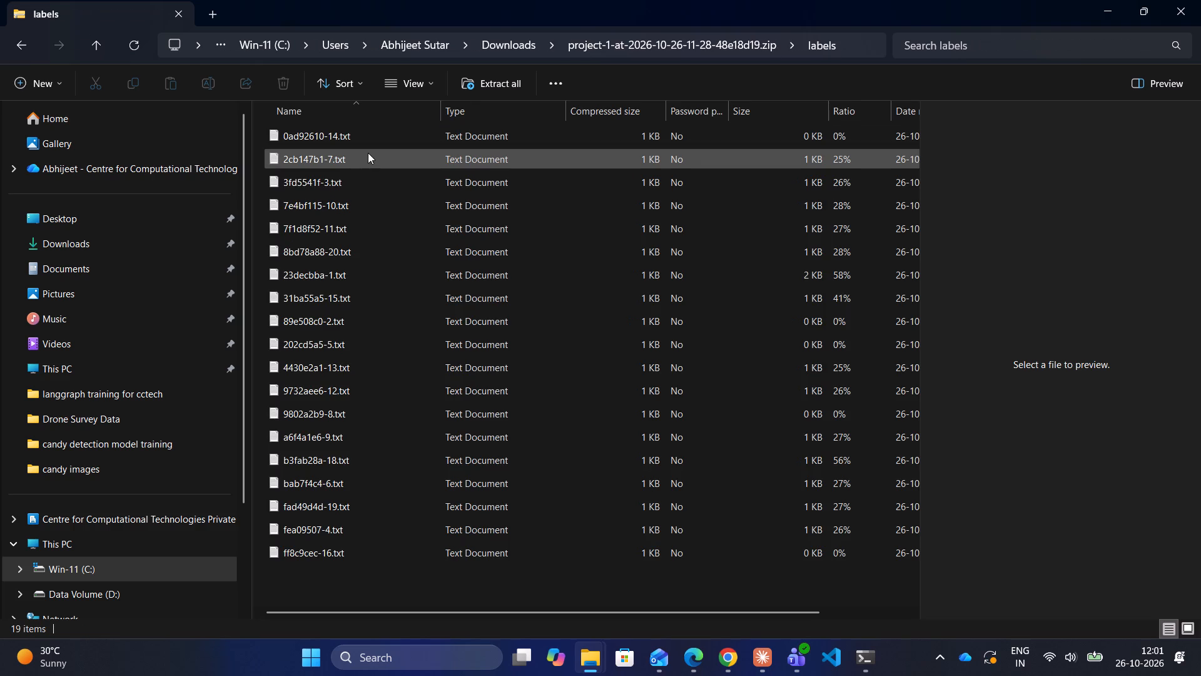
{"action": "key", "text": "BackSpace"}
{"action": "key", "text": "BackSpace"}
{"action": "key", "text": "BackSpace"}
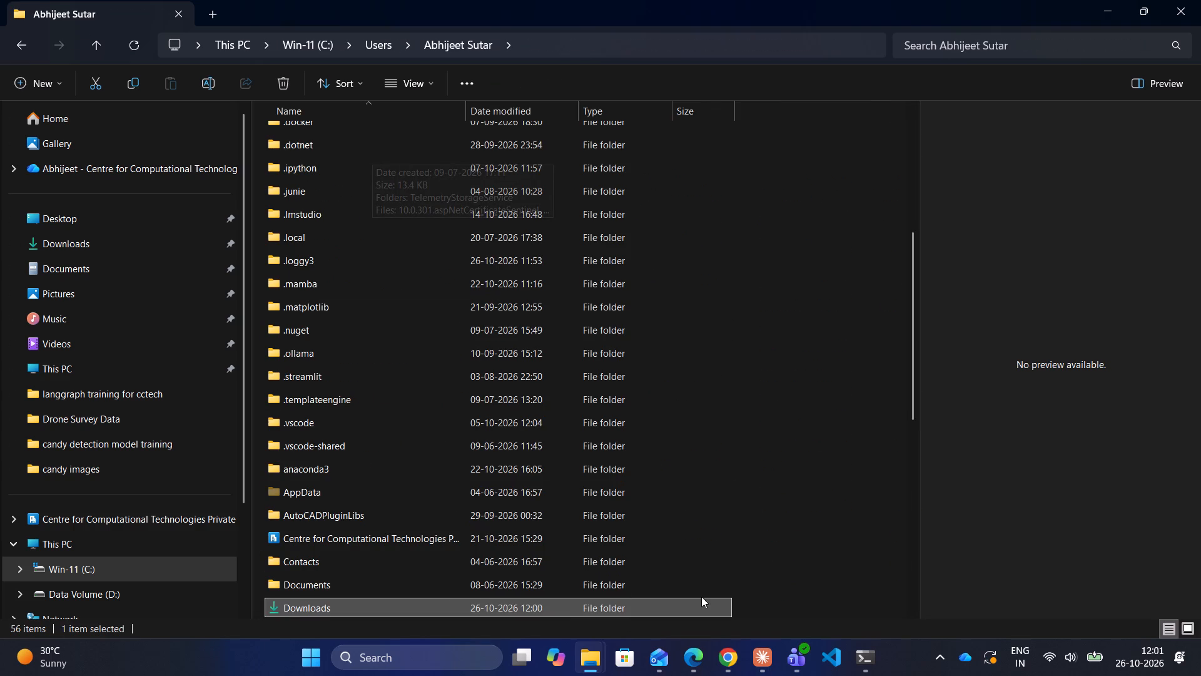
{"action": "left_click", "coordinate": [587, 658]}
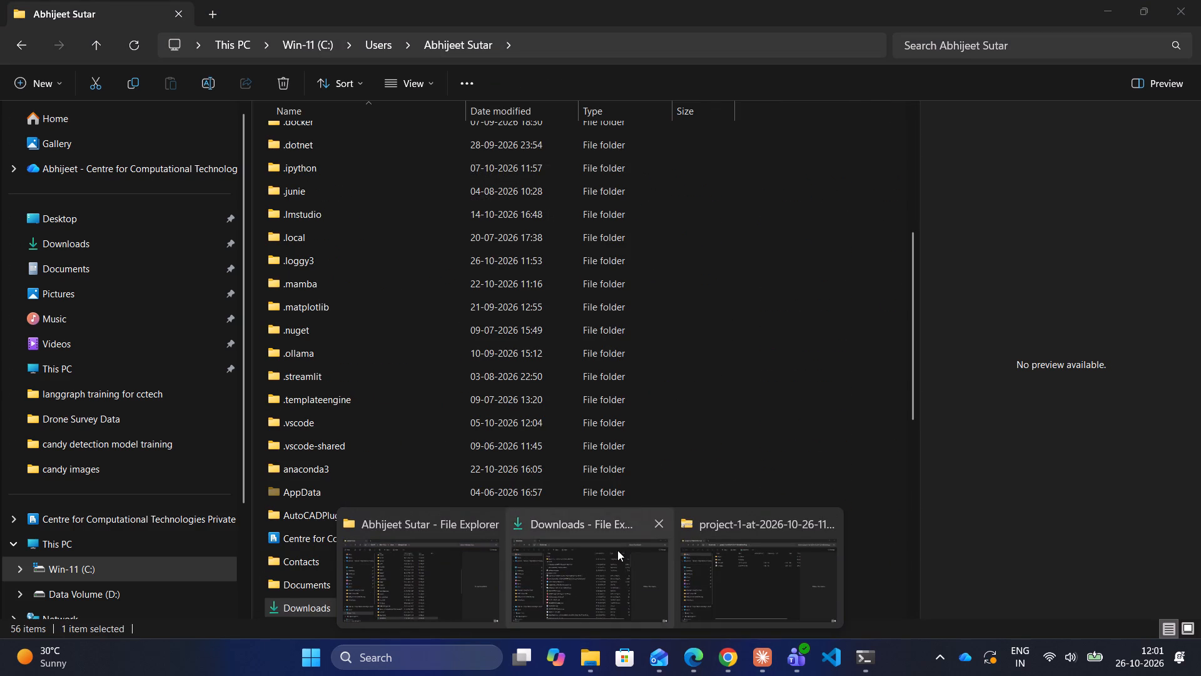
{"action": "left_click", "coordinate": [617, 550]}
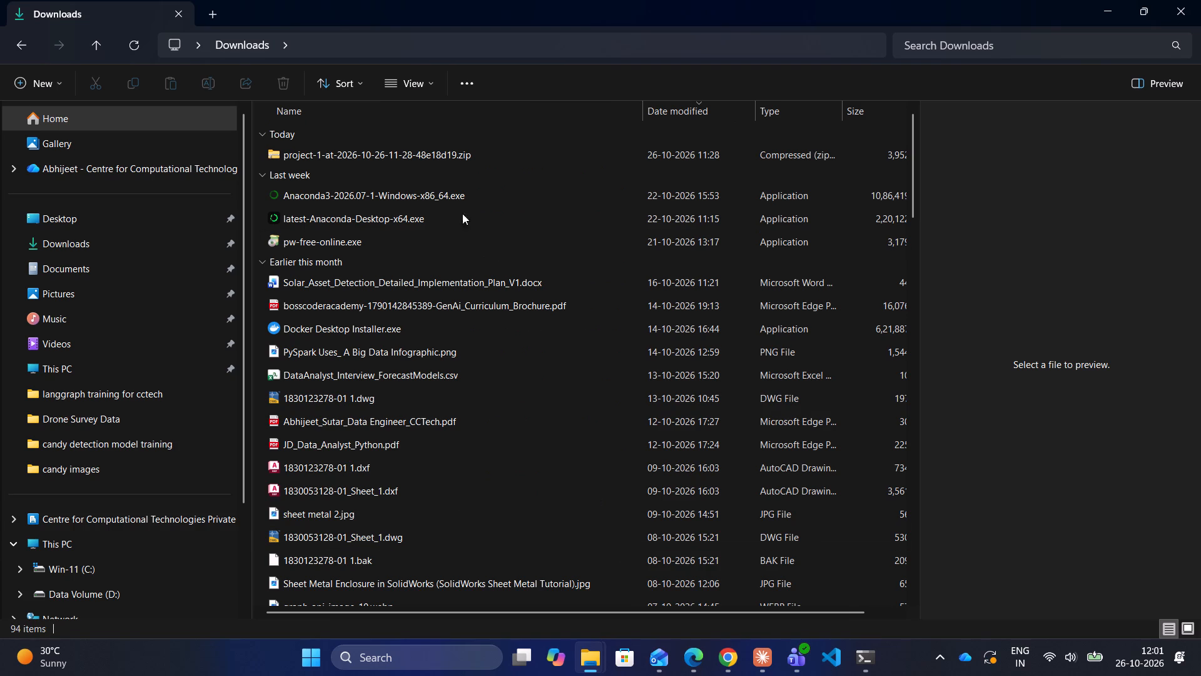
{"action": "right_click", "coordinate": [394, 151]}
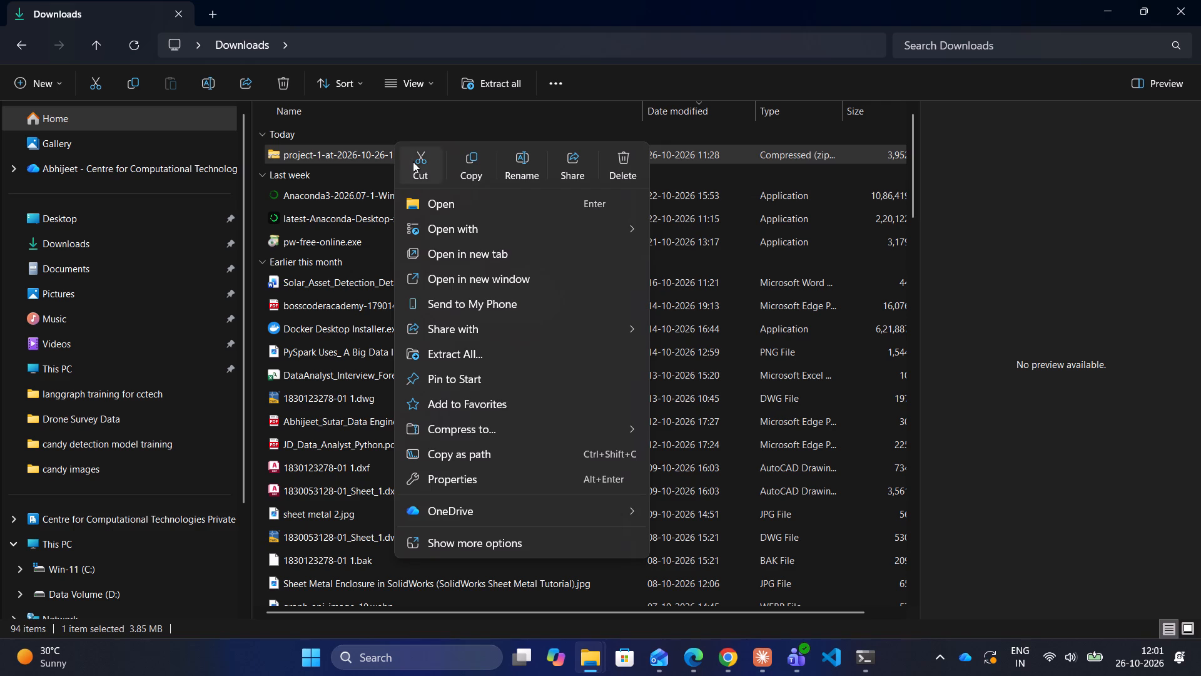
{"action": "left_click", "coordinate": [418, 161]}
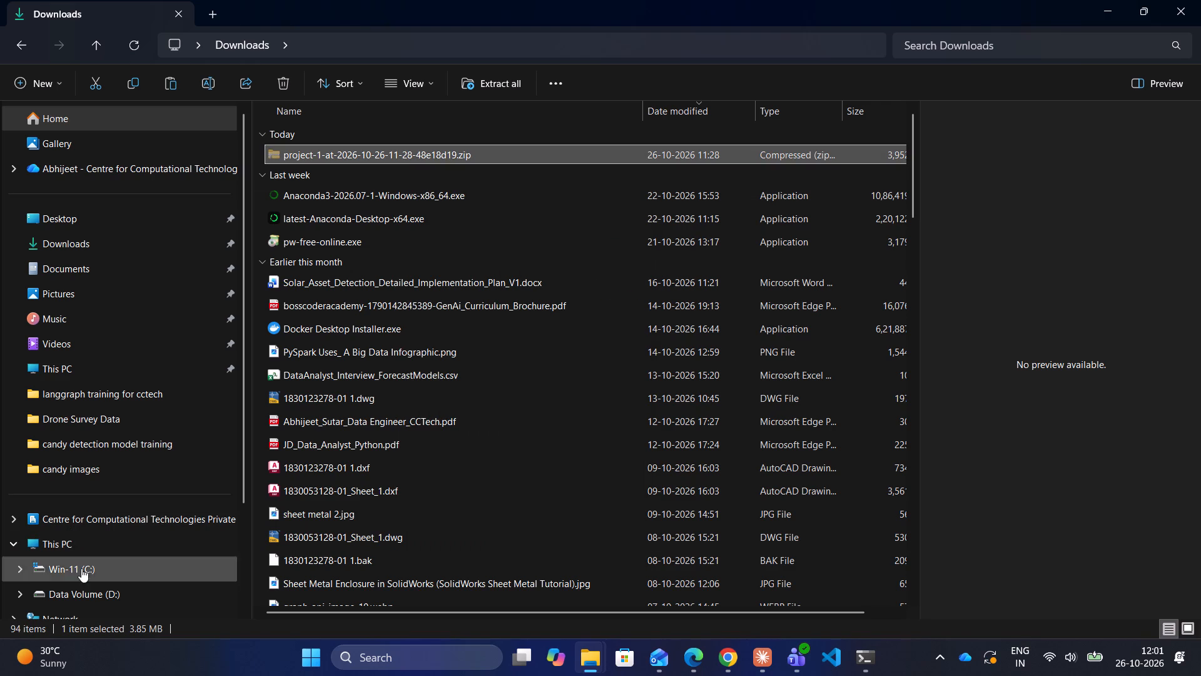
{"action": "left_click", "coordinate": [98, 591]}
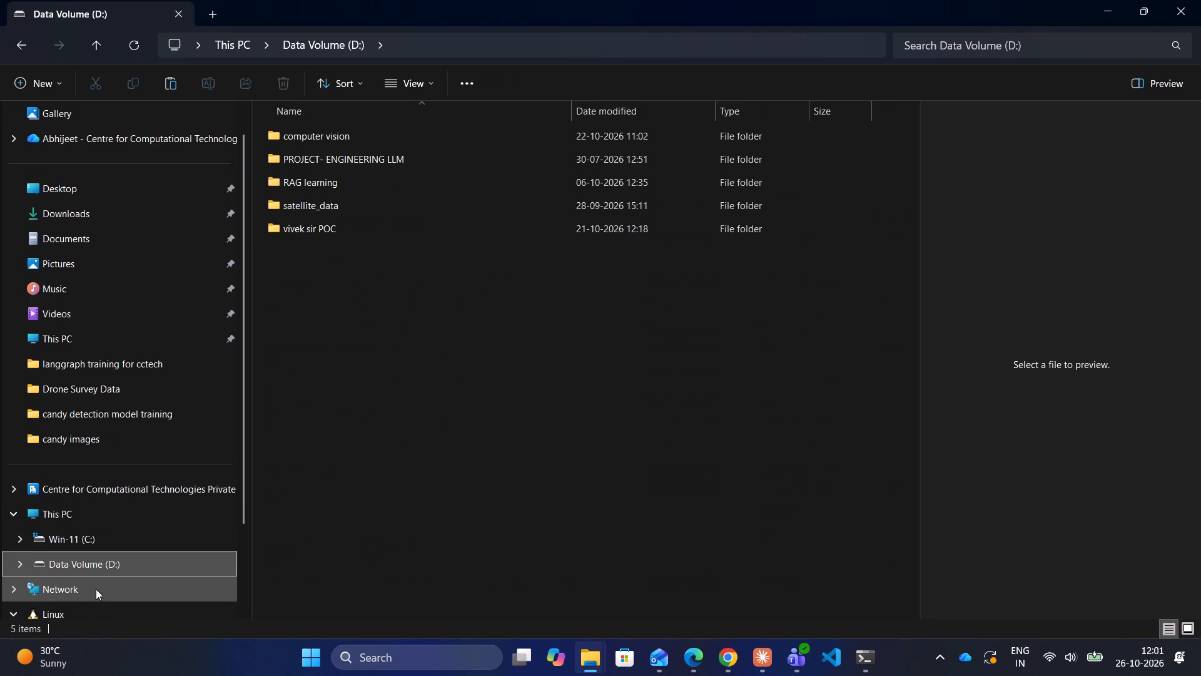
{"action": "double_click", "coordinate": [323, 136]}
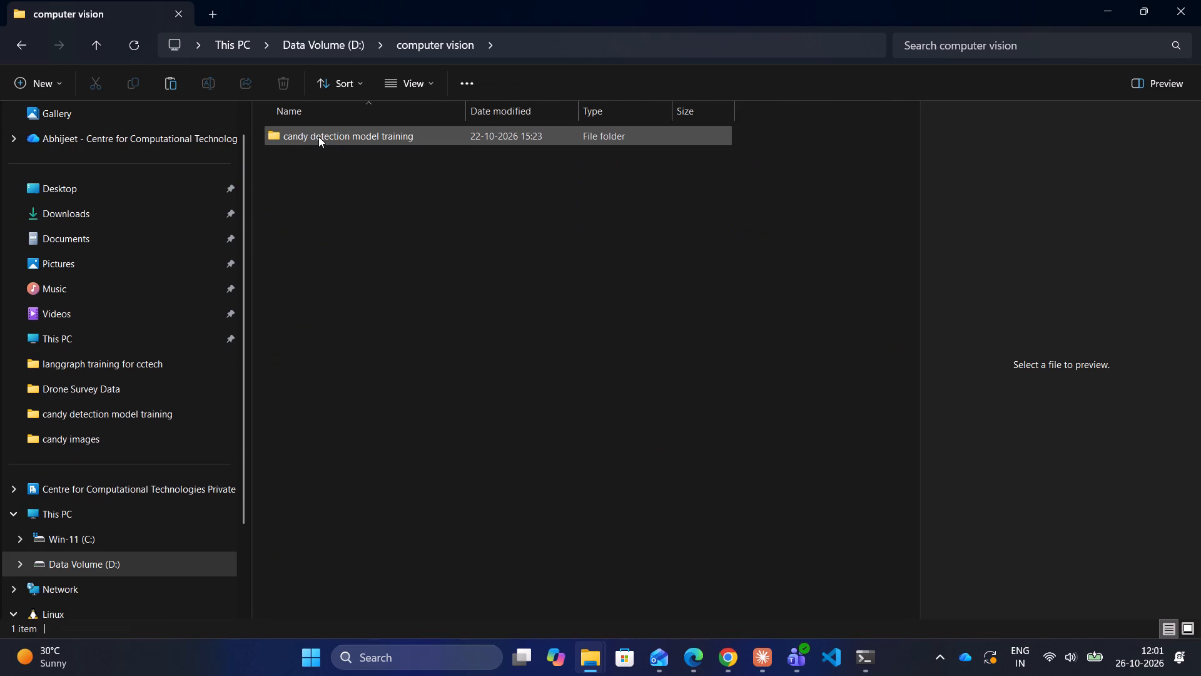
{"action": "double_click", "coordinate": [318, 136]}
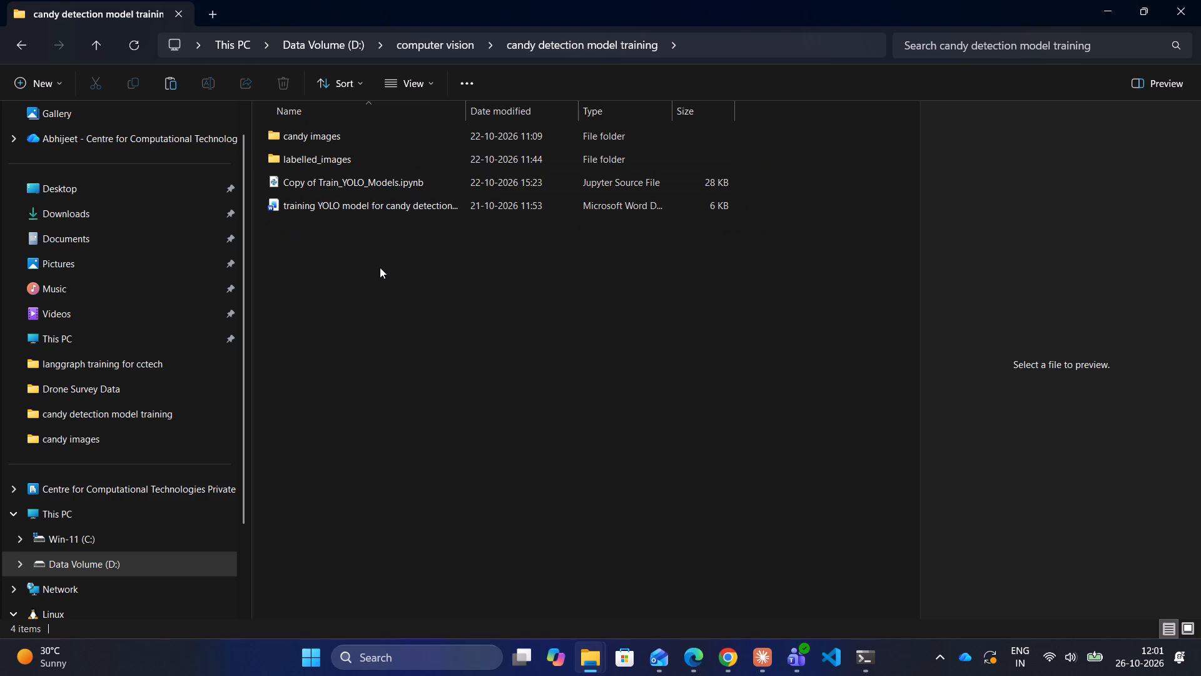
{"action": "double_click", "coordinate": [327, 139]}
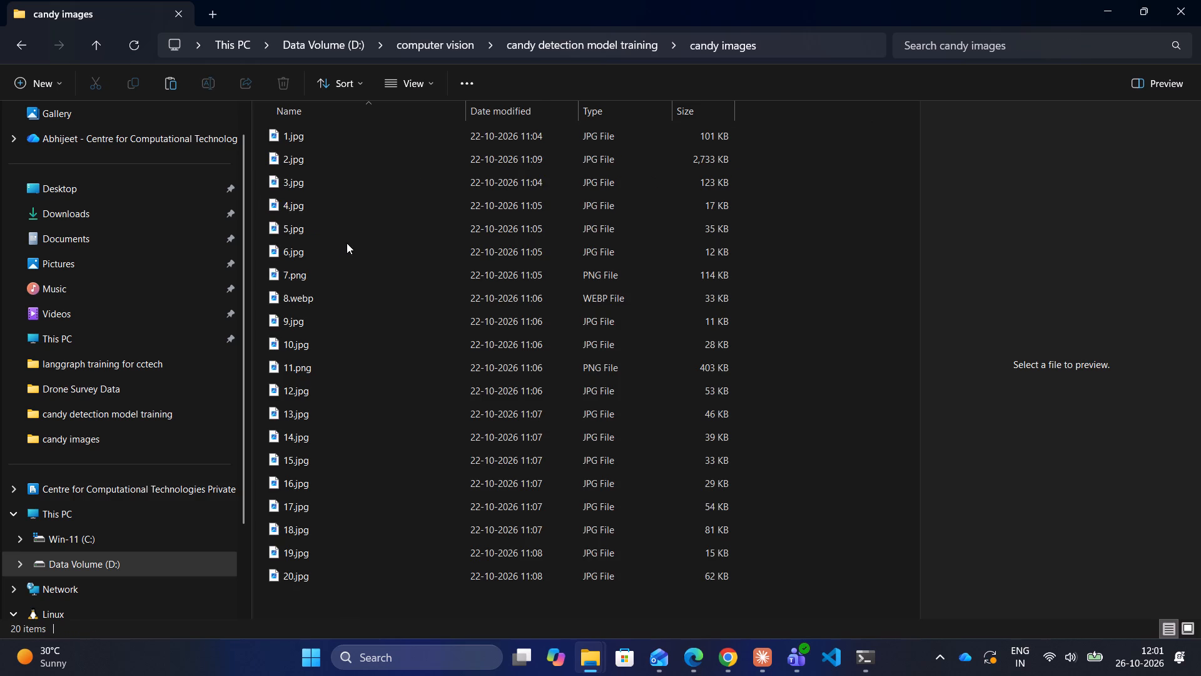
{"action": "left_click", "coordinate": [26, 47]}
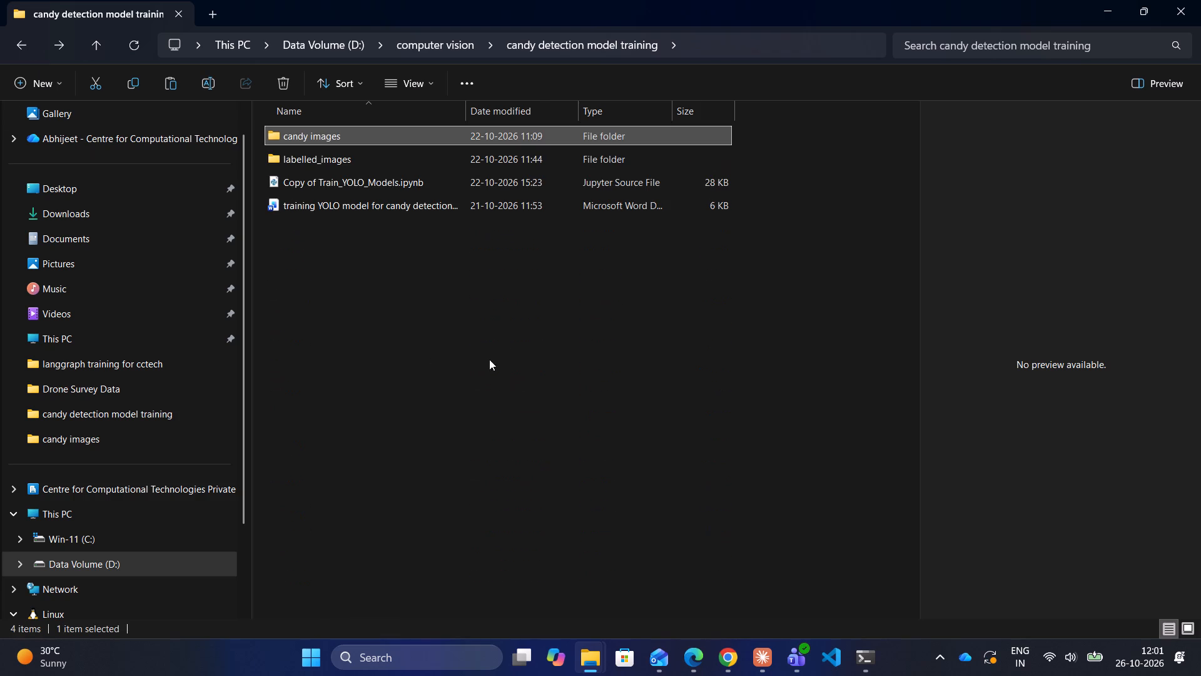
{"action": "right_click", "coordinate": [415, 297]}
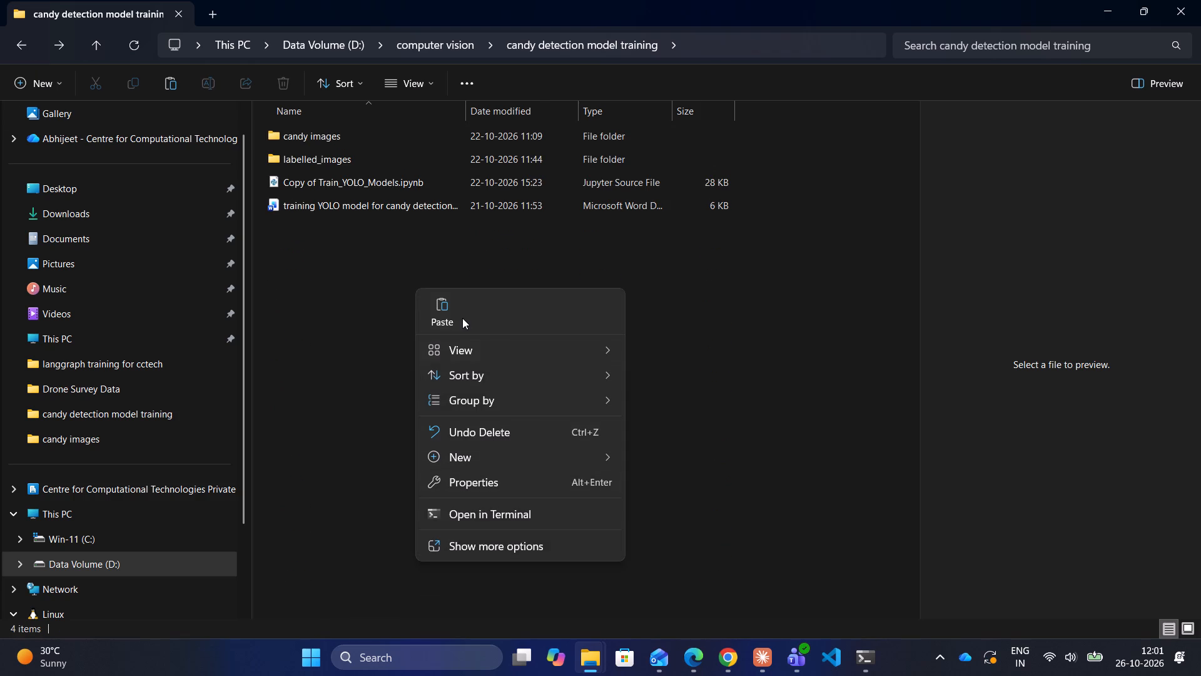
{"action": "left_click", "coordinate": [462, 318]}
Check inside the labelled_images folder, and delete that folder from candy detection model training.
{"action": "double_click", "coordinate": [362, 159]}
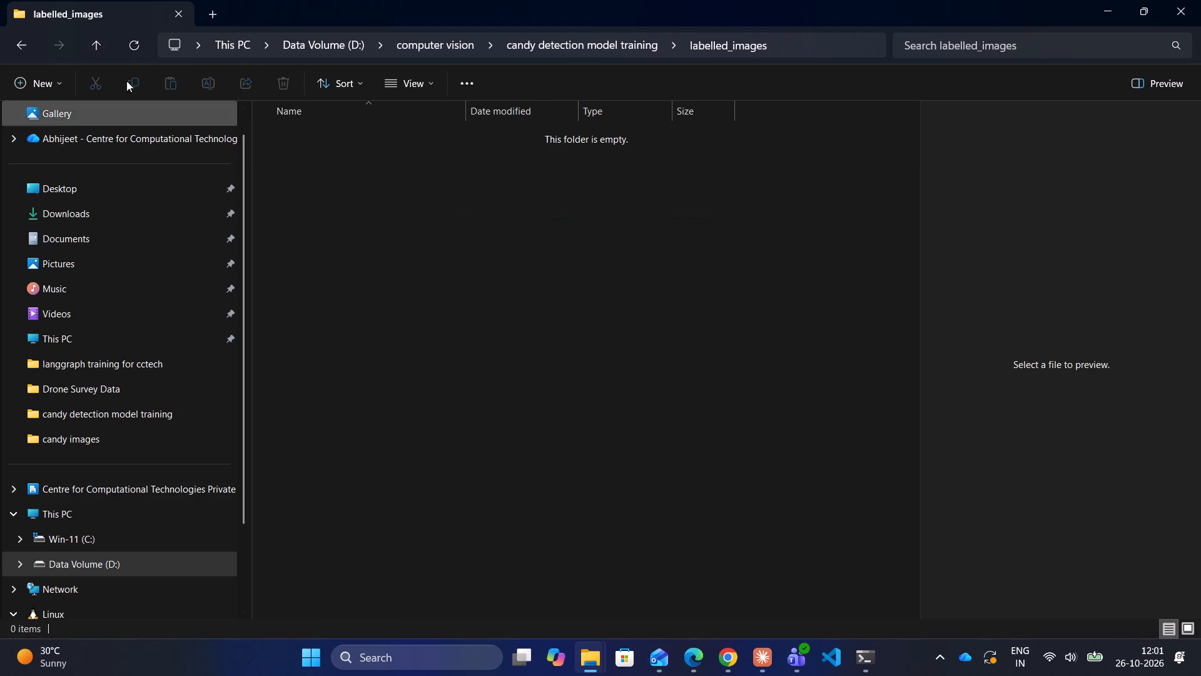
{"action": "left_click", "coordinate": [32, 46]}
{"action": "key", "text": "Delete"}
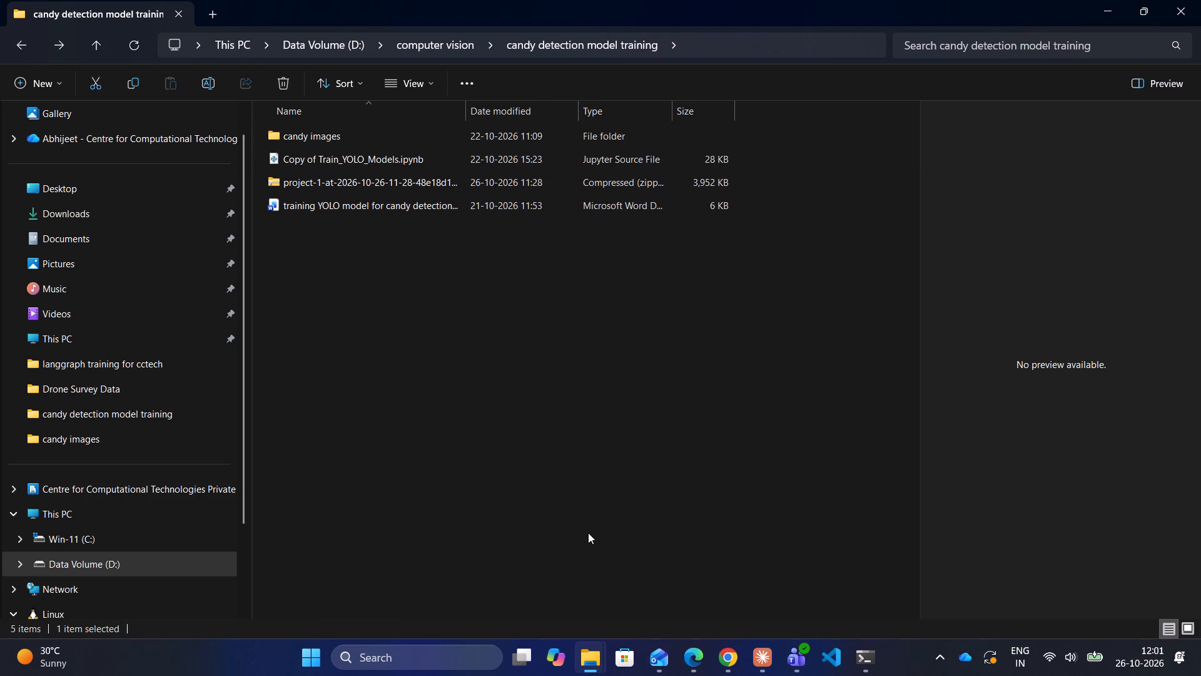
Highlight the moved zip's file name and capture a screenshot of the folder path and file list.
{"action": "left_click", "coordinate": [398, 178]}
{"action": "left_click", "coordinate": [398, 178]}
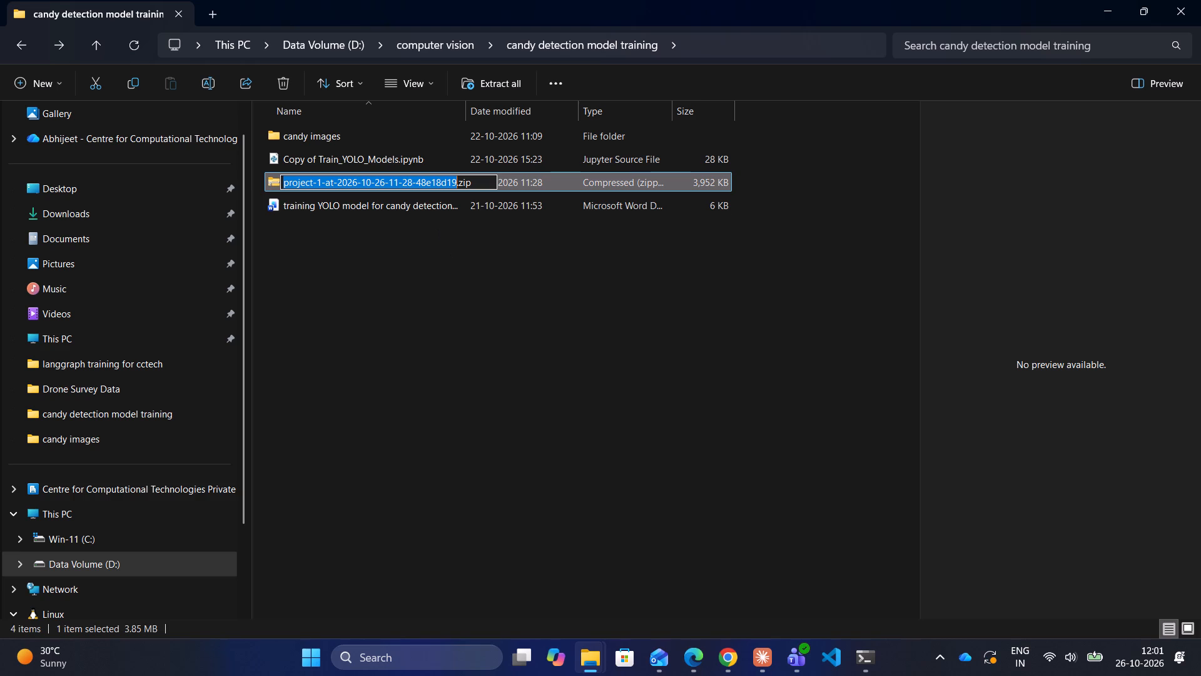
{"action": "key", "text": "Print"}
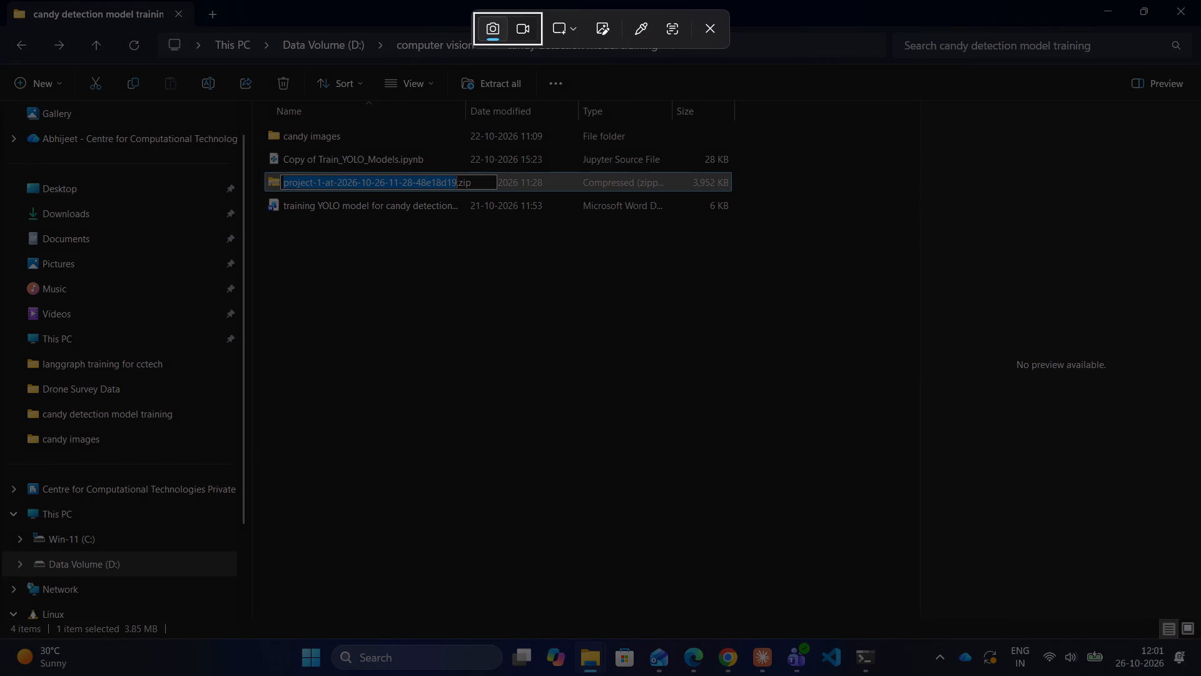
{"action": "left_click_drag", "start_coordinate": [203, 20], "coordinate": [759, 193]}
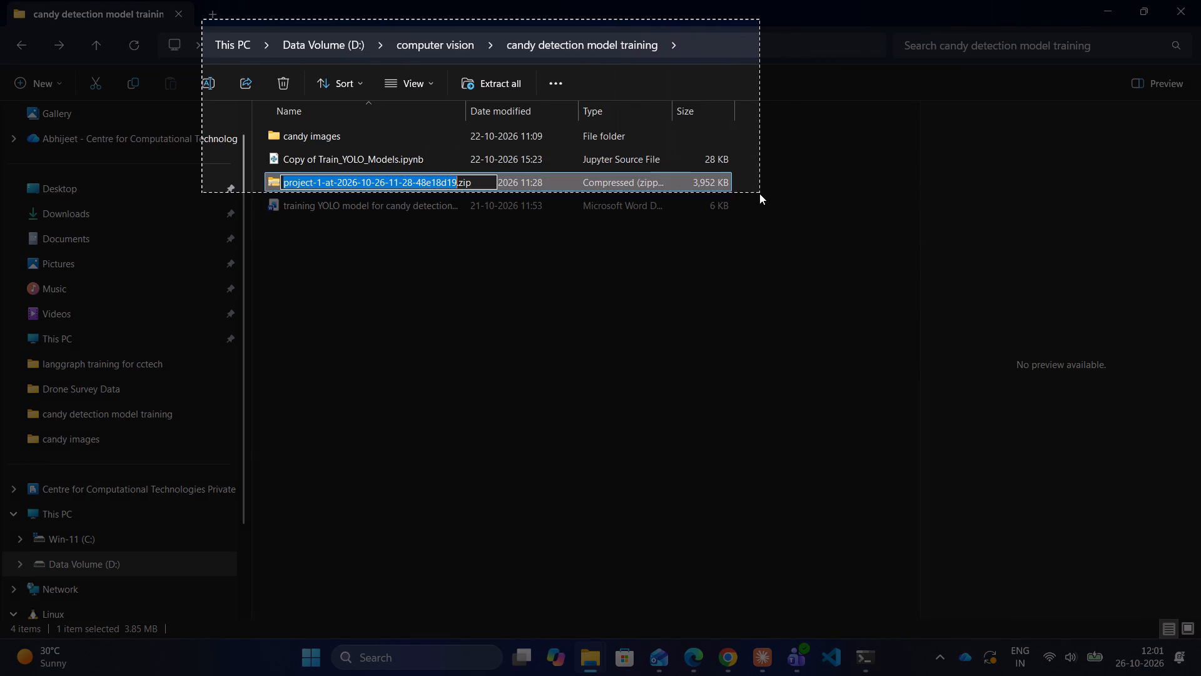
{"action": "left_click_drag", "start_coordinate": [759, 193], "coordinate": [750, 217]}
Paste the screenshot at item 11 of the training YOLO model document in Chrome and shrink it proportionally.
{"action": "left_click", "coordinate": [734, 654]}
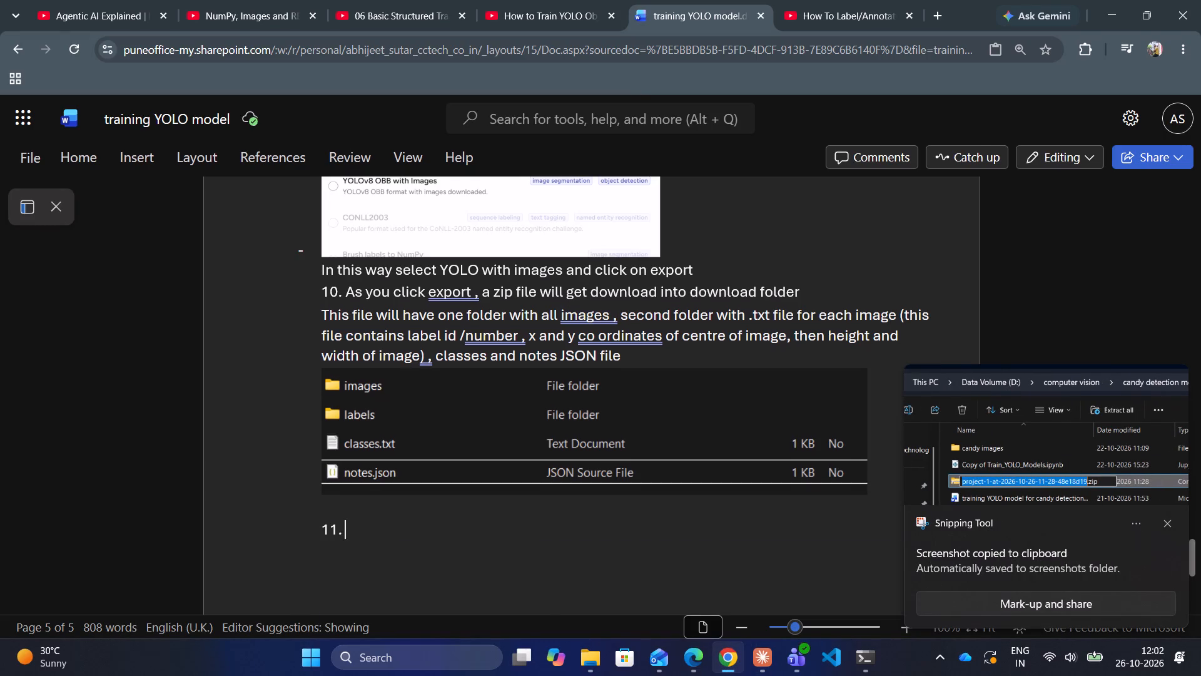
{"action": "key", "text": "ctrl+v"}
{"action": "left_click", "coordinate": [716, 425]}
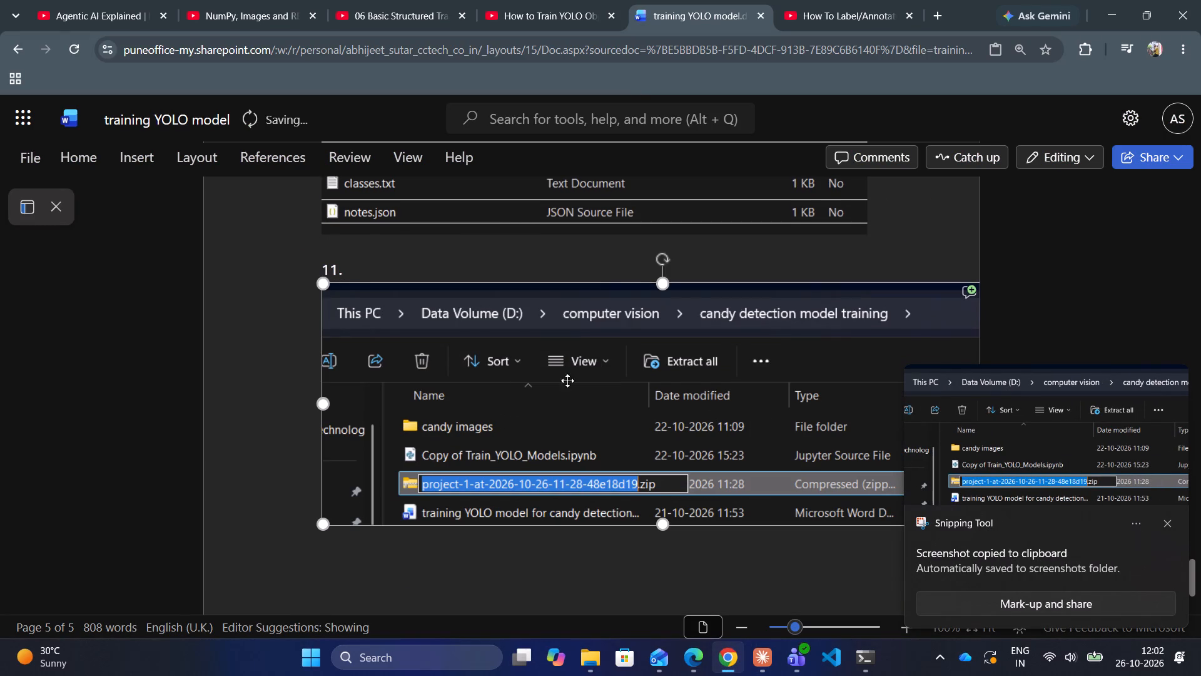
{"action": "left_click_drag", "start_coordinate": [322, 288], "coordinate": [495, 411]}
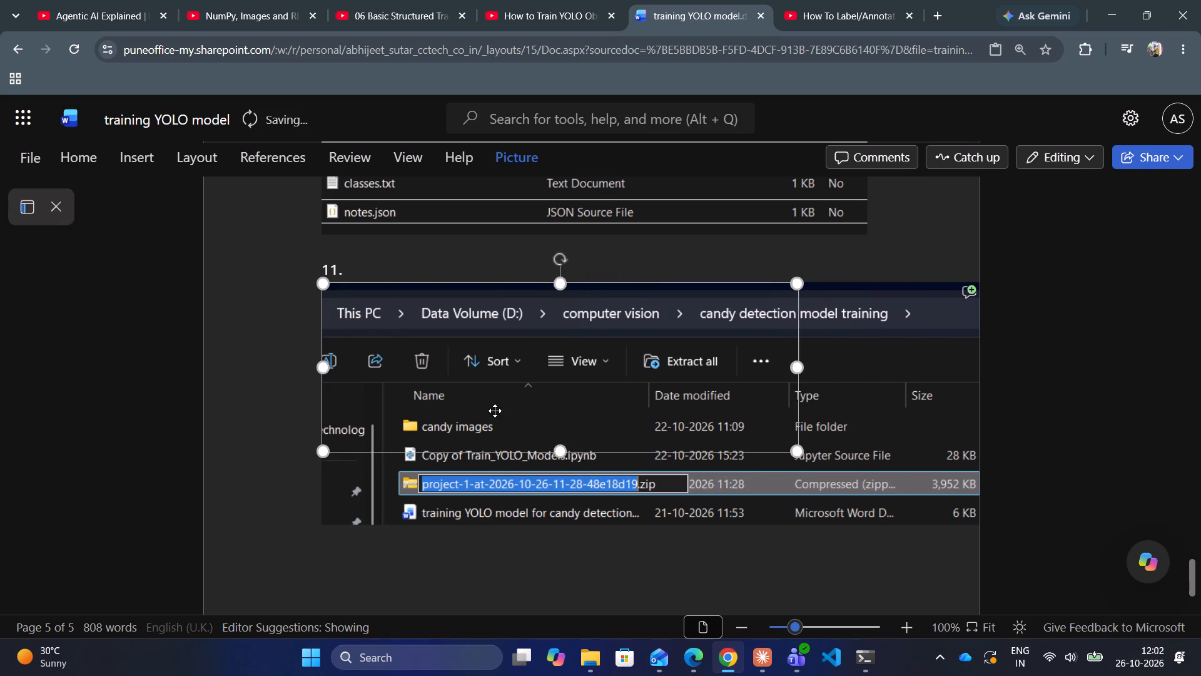
{"action": "left_click_drag", "start_coordinate": [495, 411], "coordinate": [500, 419]}
{"action": "left_click", "coordinate": [691, 480]}
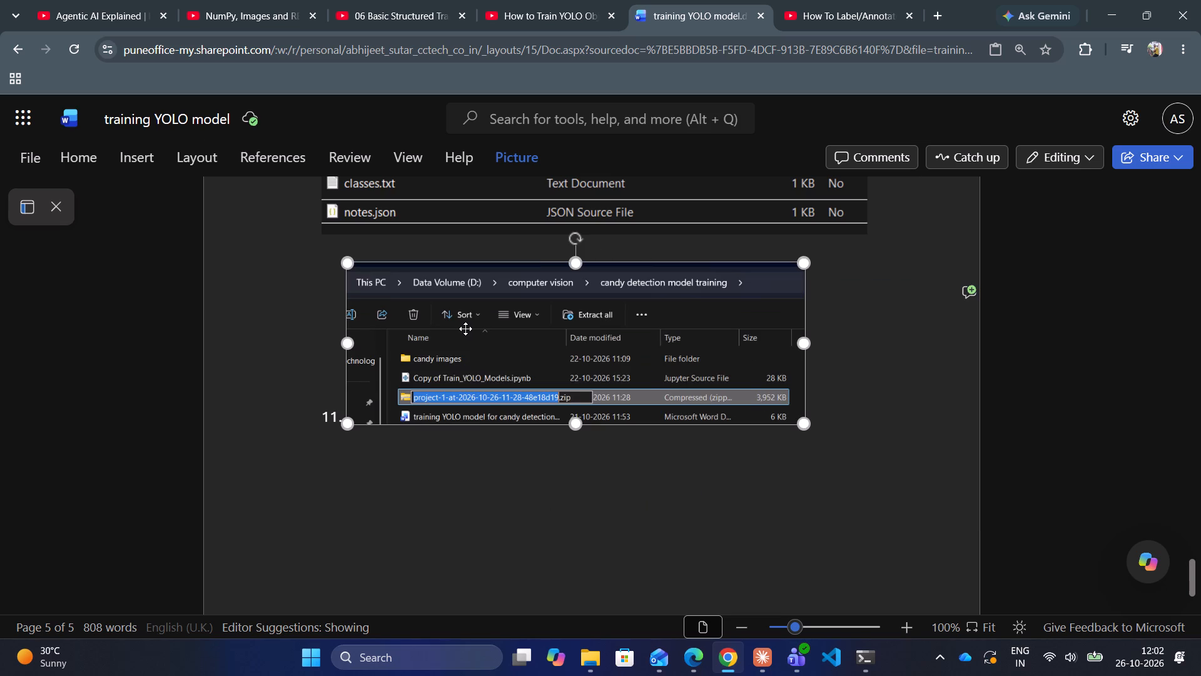
Put the "11." number on its own line above the folder screenshot and remove the duplicate number beside the picture.
{"action": "key", "text": "Up"}
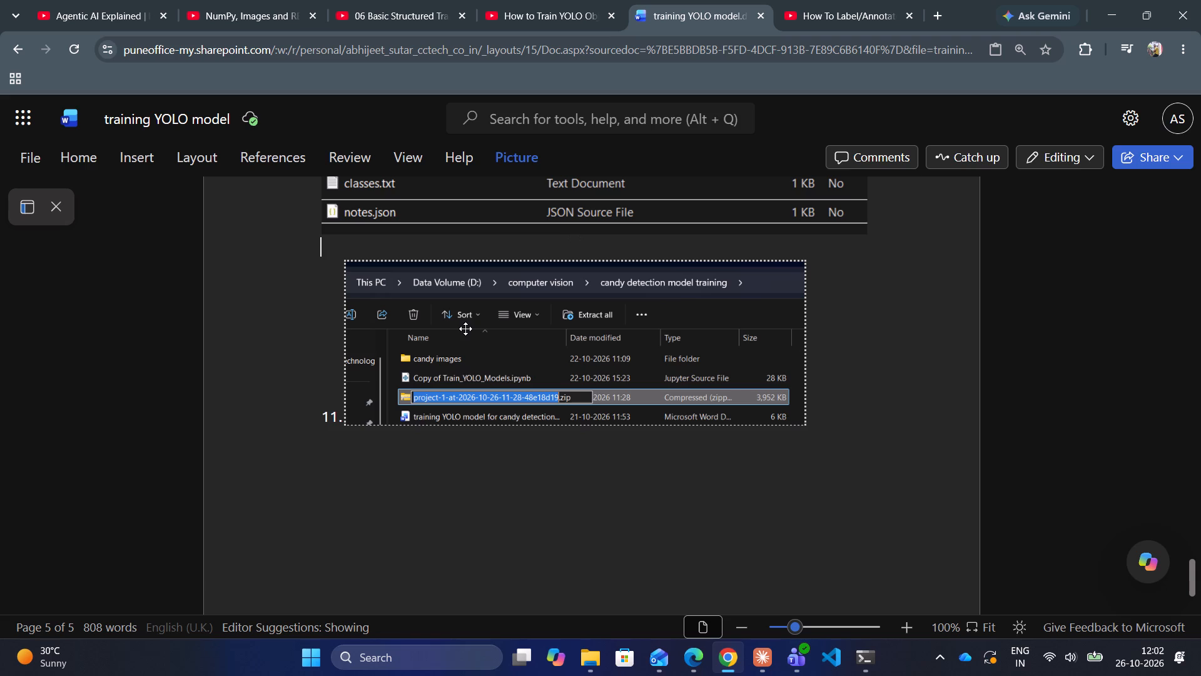
{"action": "key", "text": "Return"}
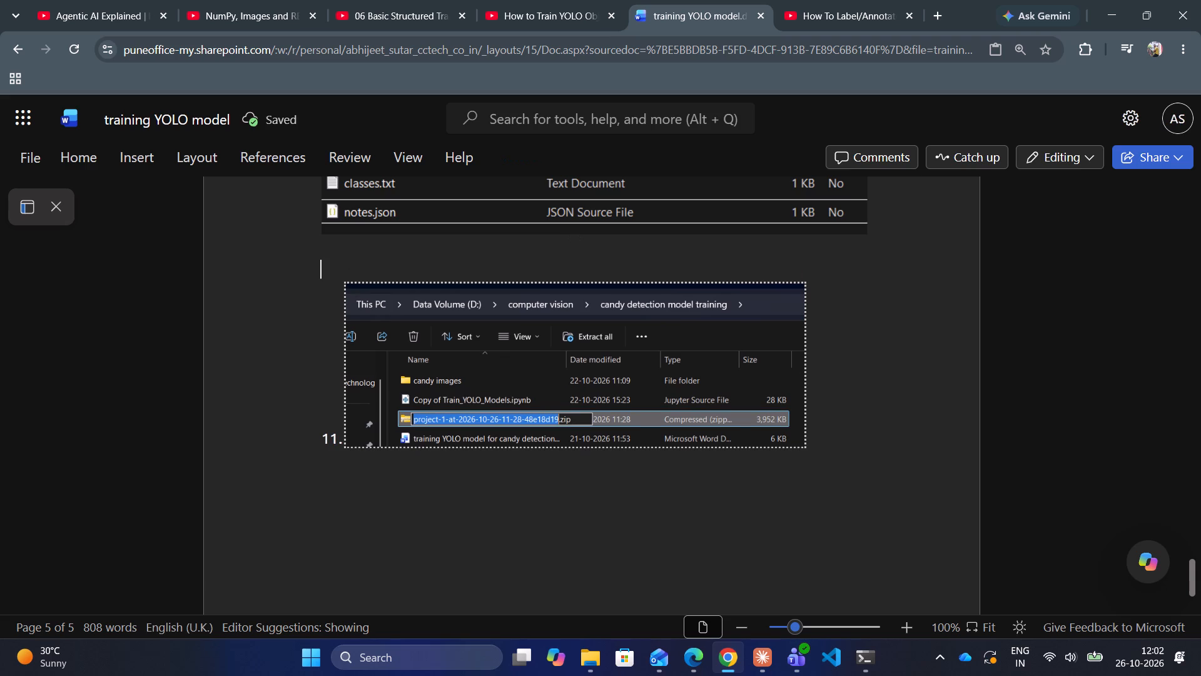
{"action": "type", "text": "11"}
{"action": "type", "text": "."}
{"action": "key", "text": "space"}
{"action": "left_click", "coordinate": [336, 433]}
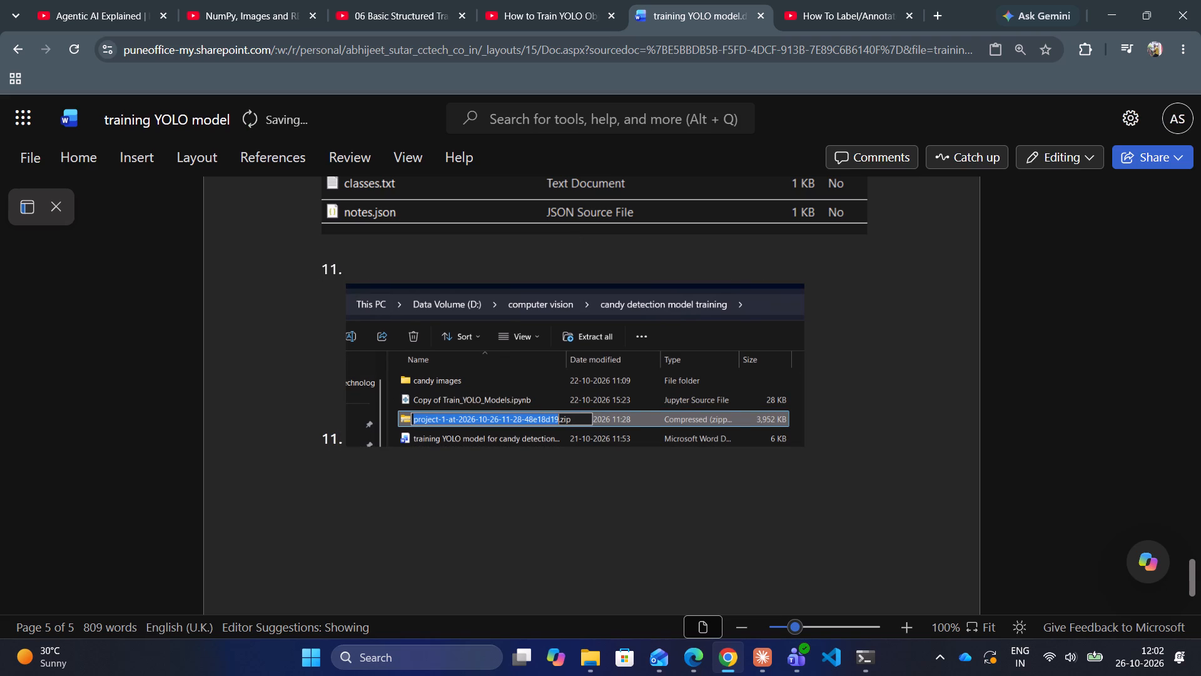
{"action": "key", "text": "Right"}
{"action": "key", "text": "BackSpace"}
{"action": "key", "text": "BackSpace"}
{"action": "key", "text": "BackSpace"}
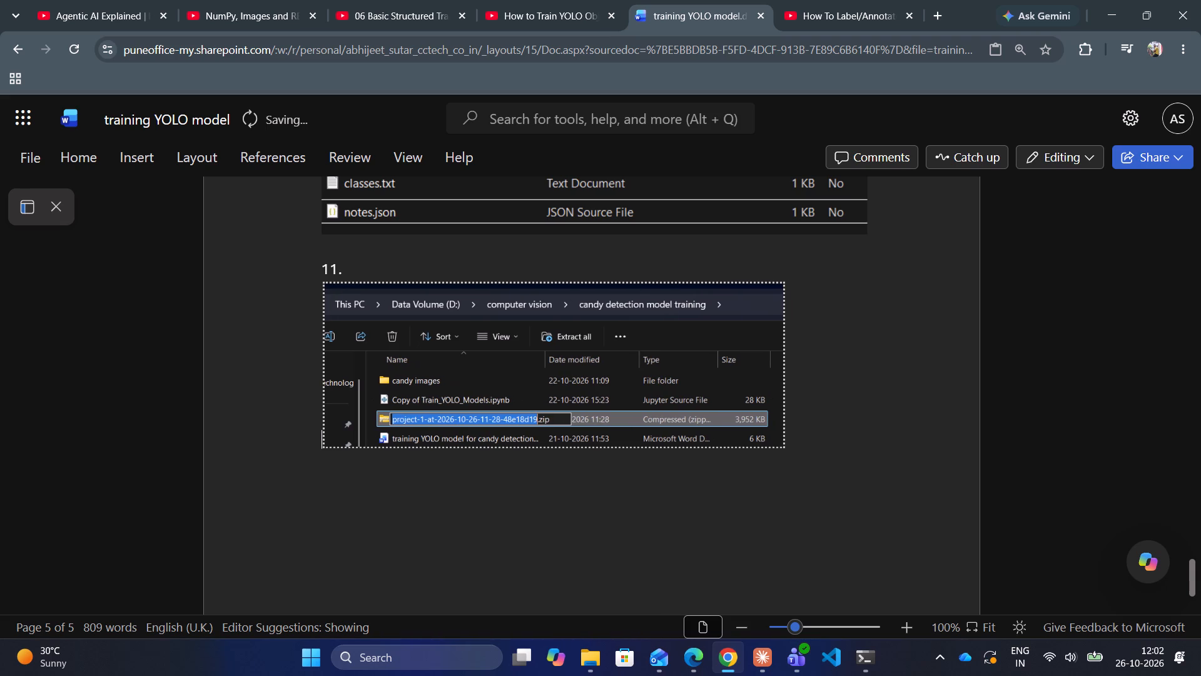
Below the folder screenshot, add the line "Copy the zip file from downloads and paste it to the folder of your project".
{"action": "left_click", "coordinate": [851, 422]}
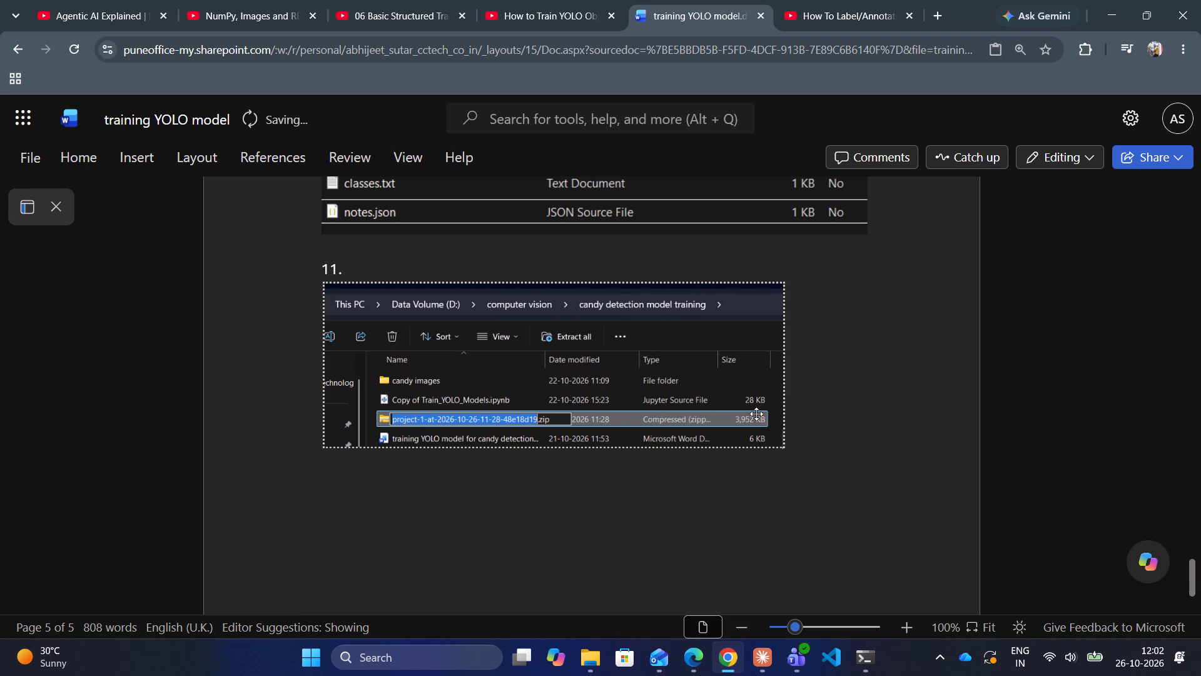
{"action": "left_click", "coordinate": [746, 411]}
{"action": "key", "text": "Right"}
{"action": "left_click", "coordinate": [758, 354]}
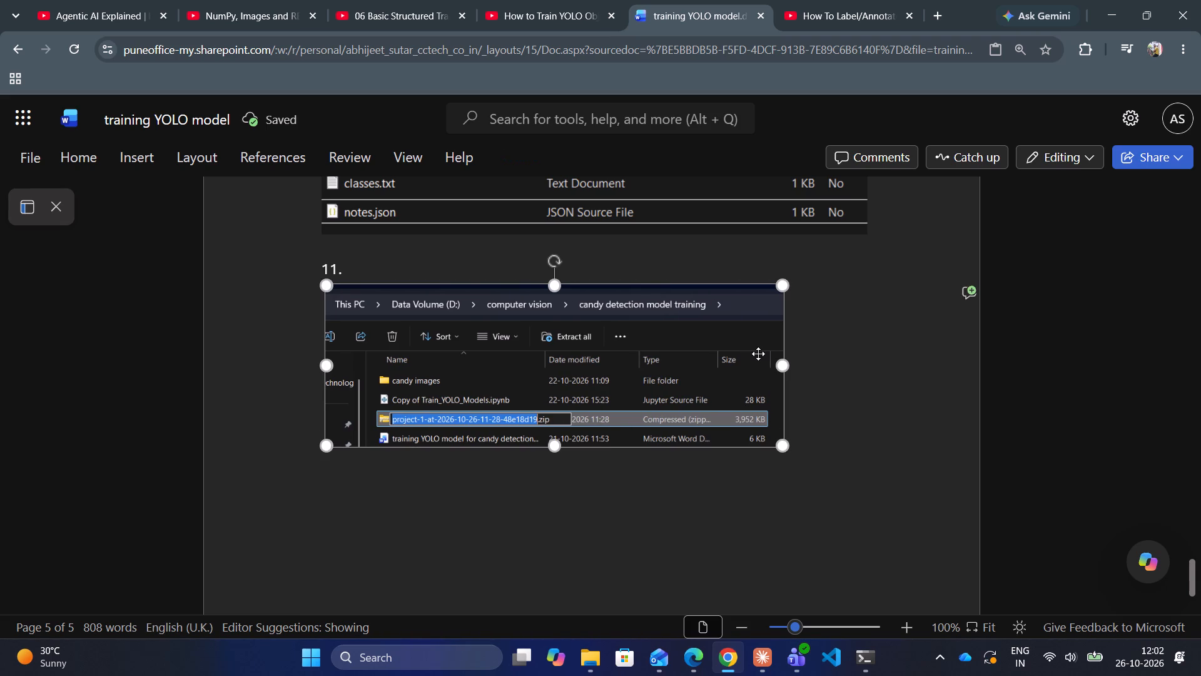
{"action": "key", "text": "Right"}
{"action": "key", "text": "Return"}
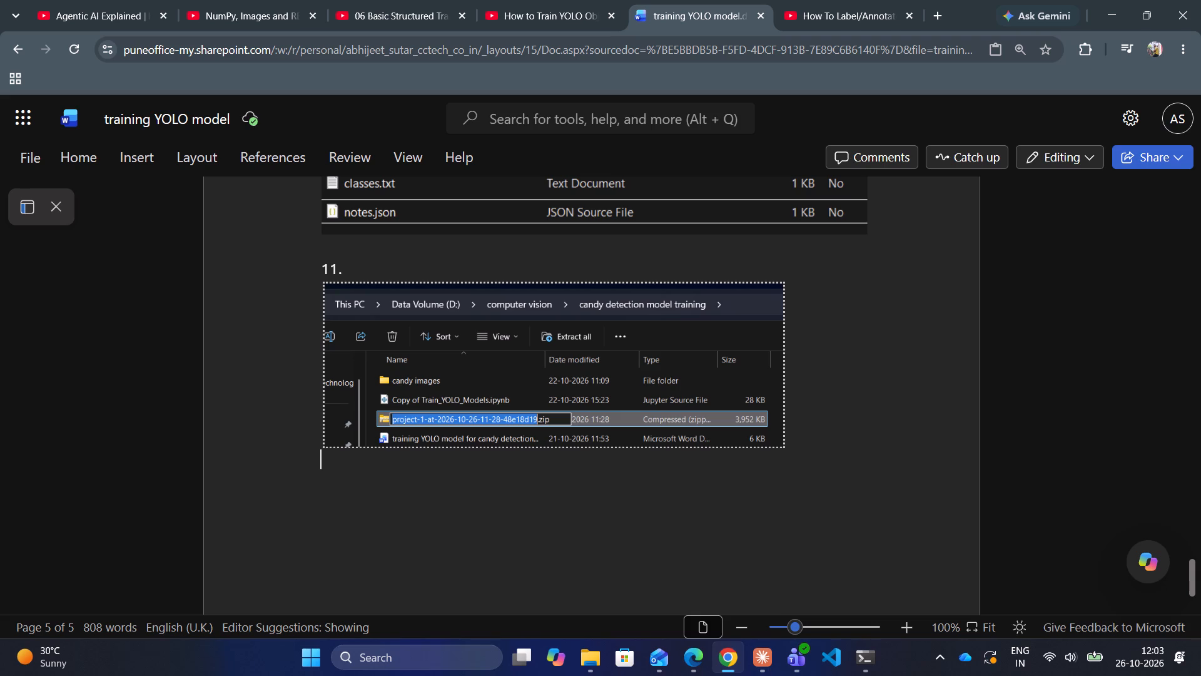
{"action": "type", "text": "copy the"}
{"action": "key", "text": "space"}
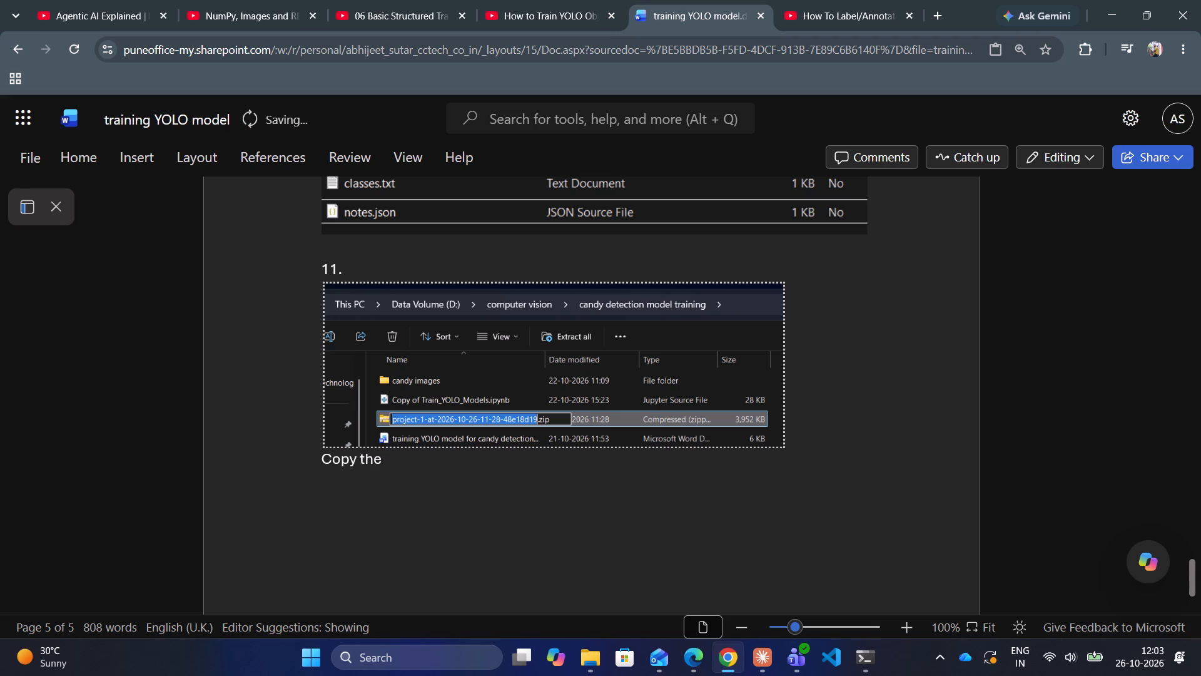
{"action": "type", "text": "zip file from downloads and"}
{"action": "key", "text": "space"}
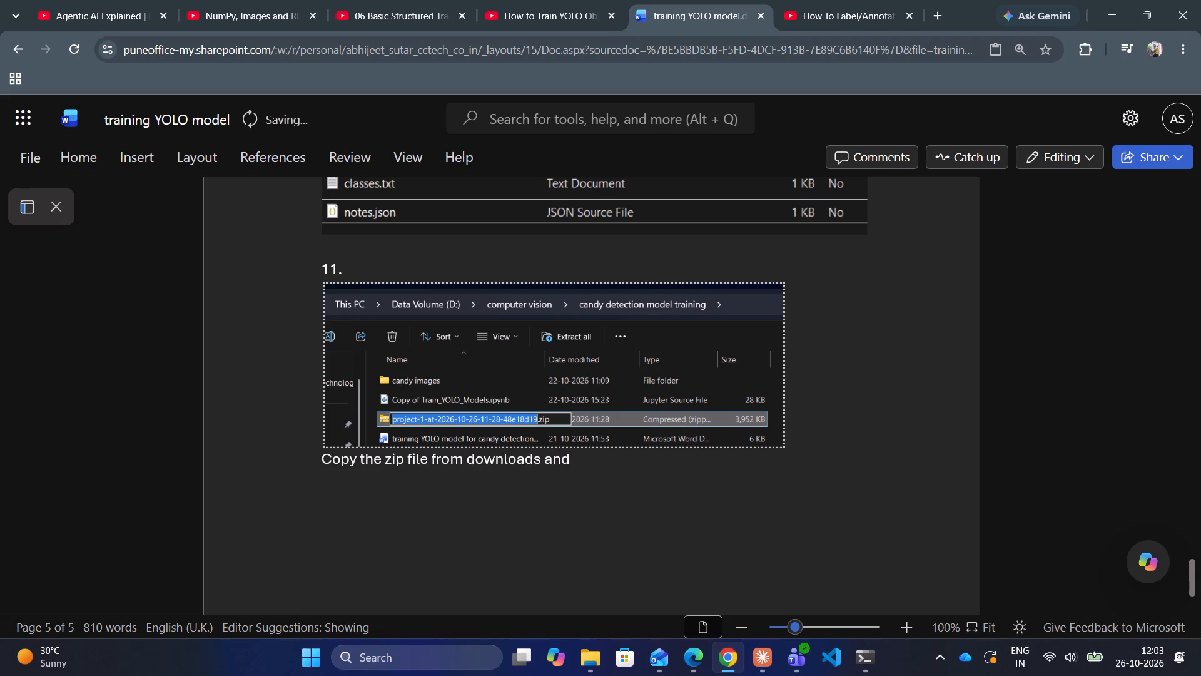
{"action": "type", "text": "paste it to"}
{"action": "key", "text": "space"}
{"action": "type", "text": "the folder of your project"}
{"action": "key", "text": "space"}
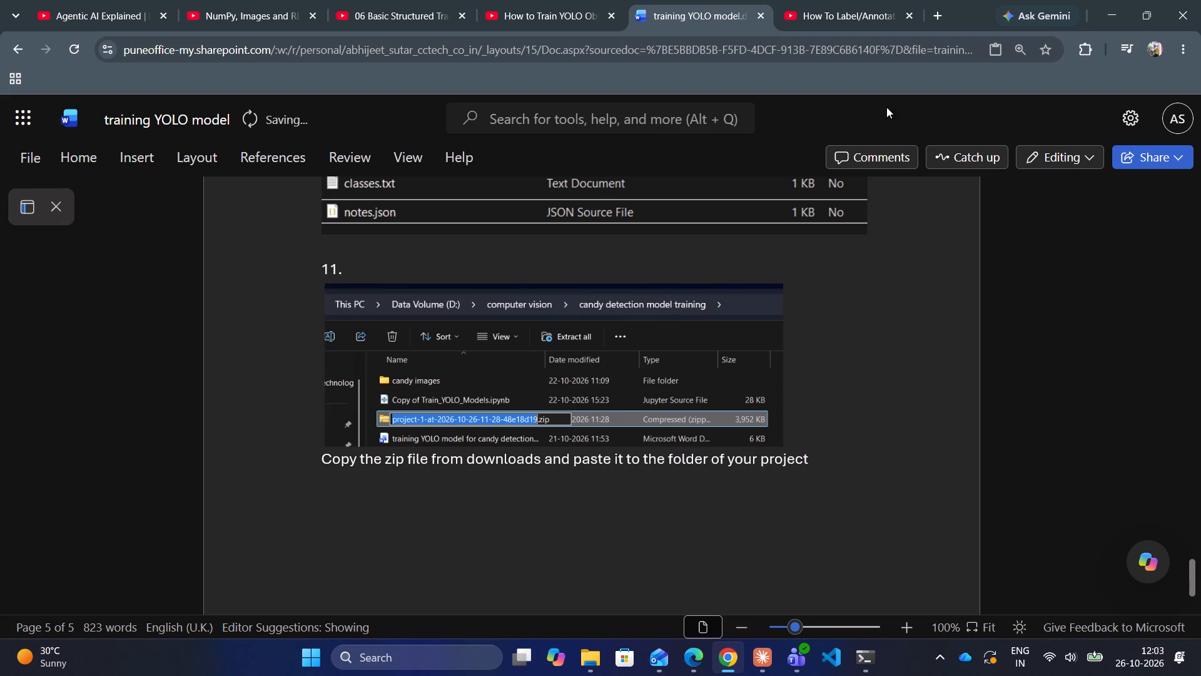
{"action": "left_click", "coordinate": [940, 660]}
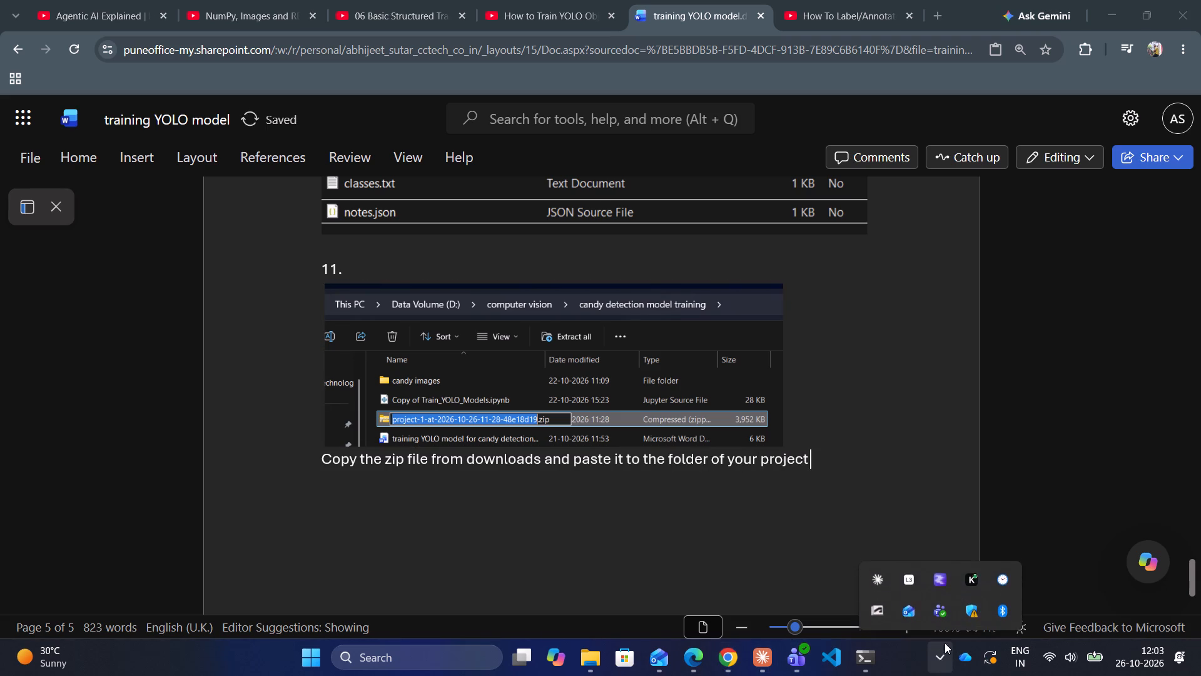